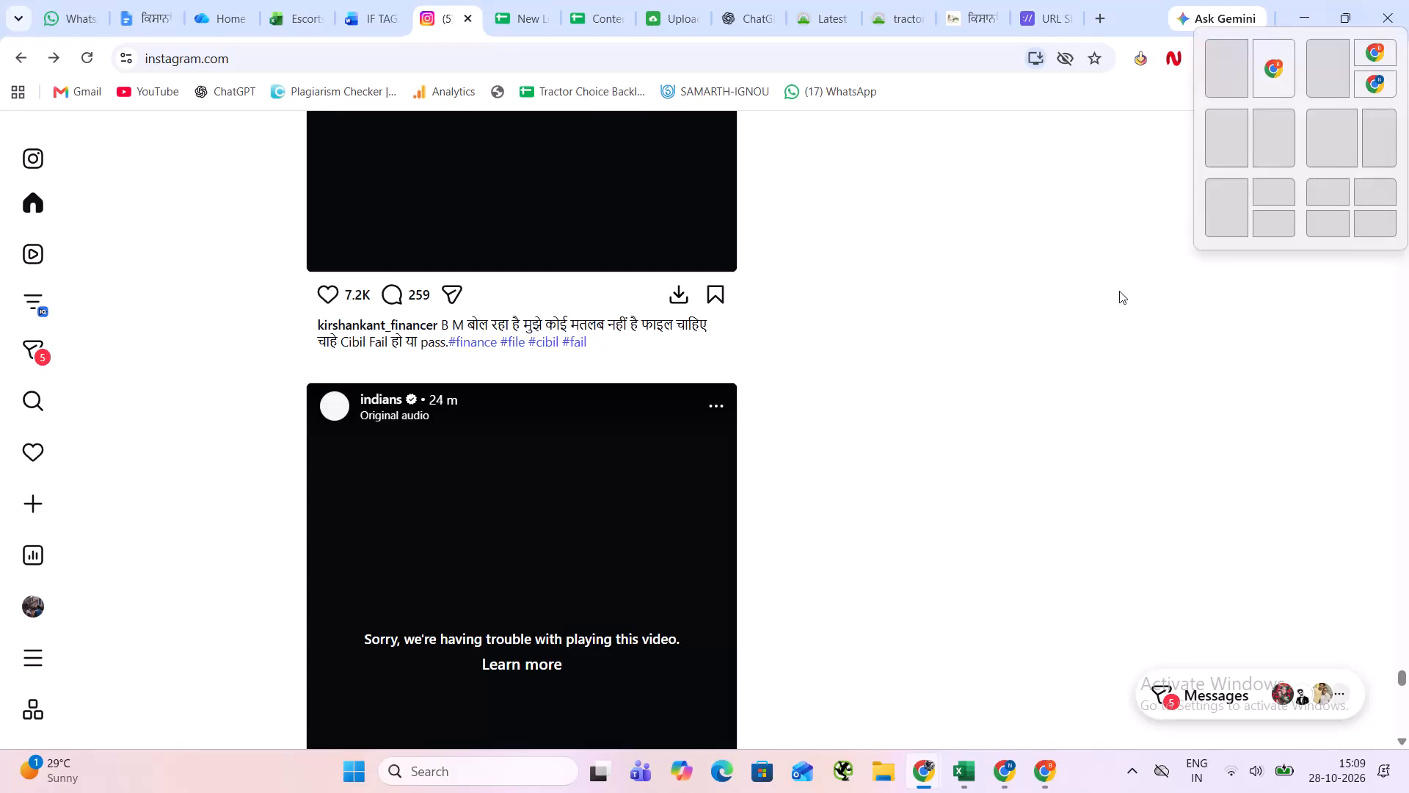
Search Google in a new tab for "delhi liquor booking app" and open the Delhi Liquor Booking app's Google Play page.
left_click(1103, 10)
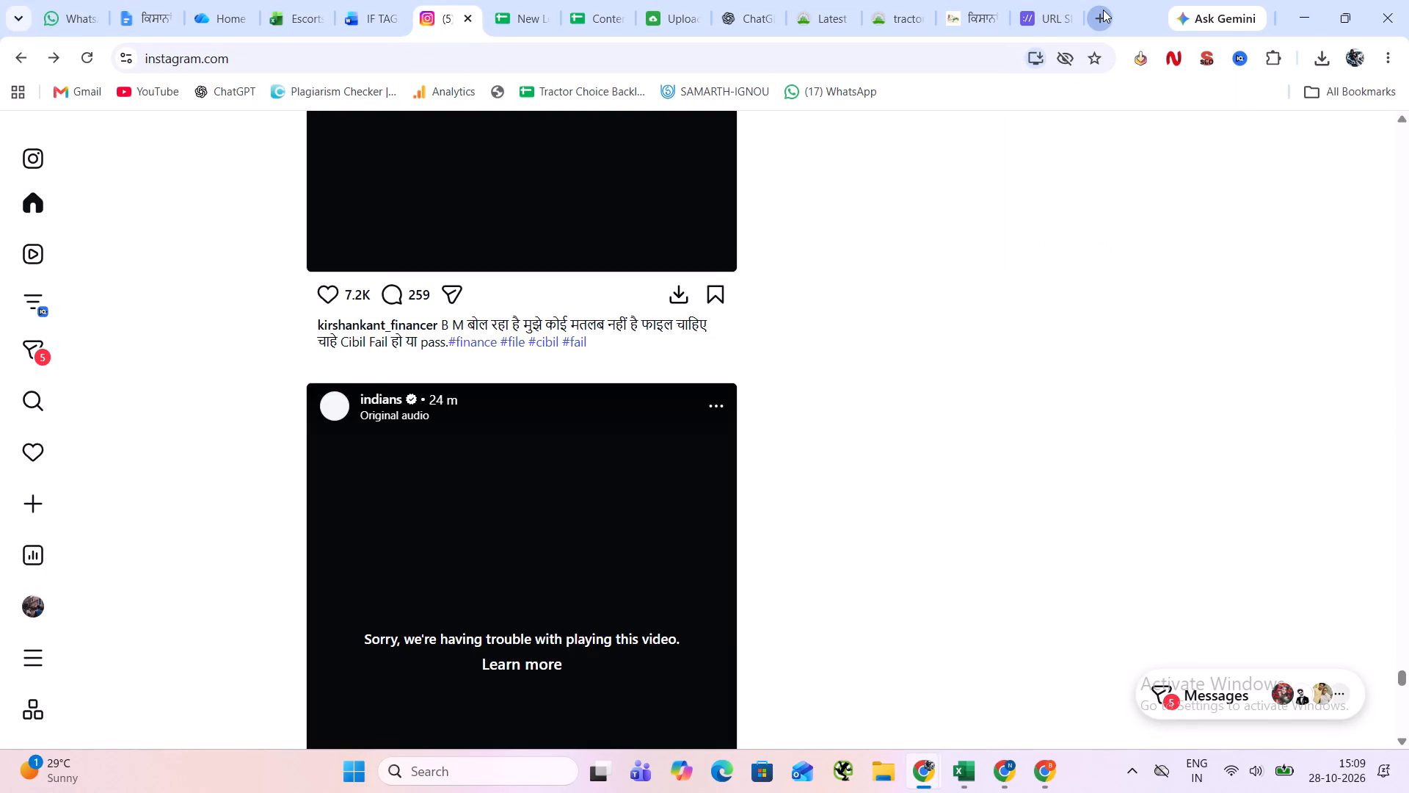
type("del")
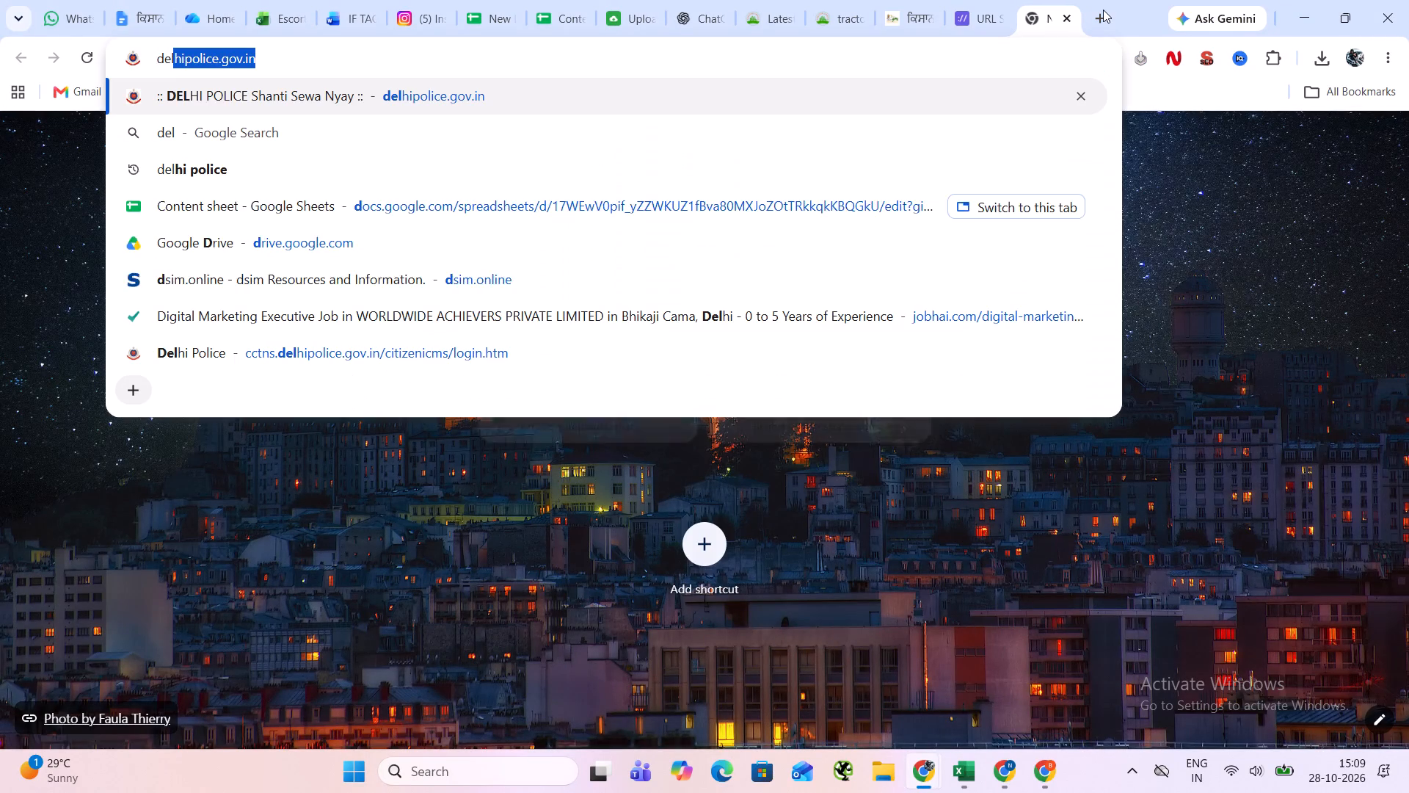
type("hi liquir")
key("space")
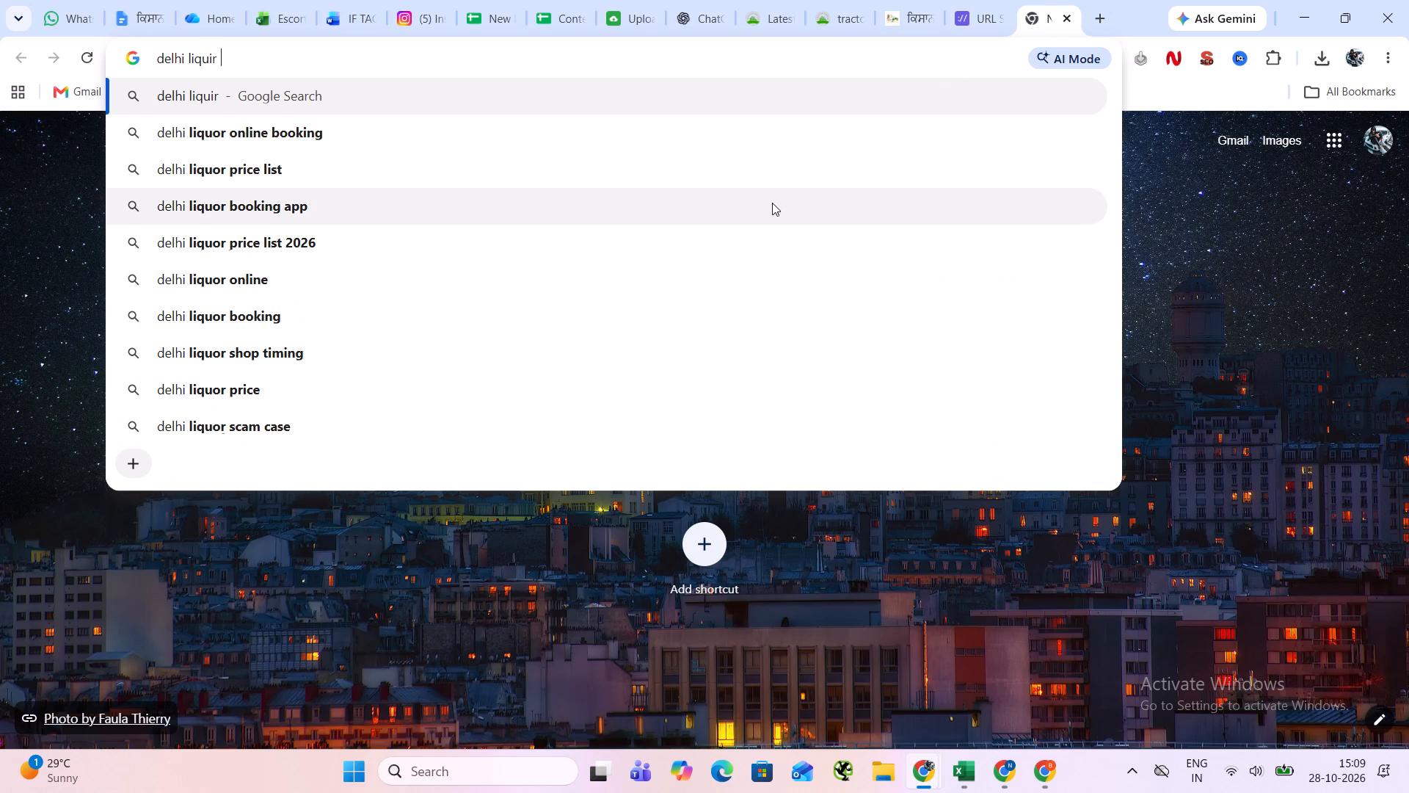
left_click(772, 203)
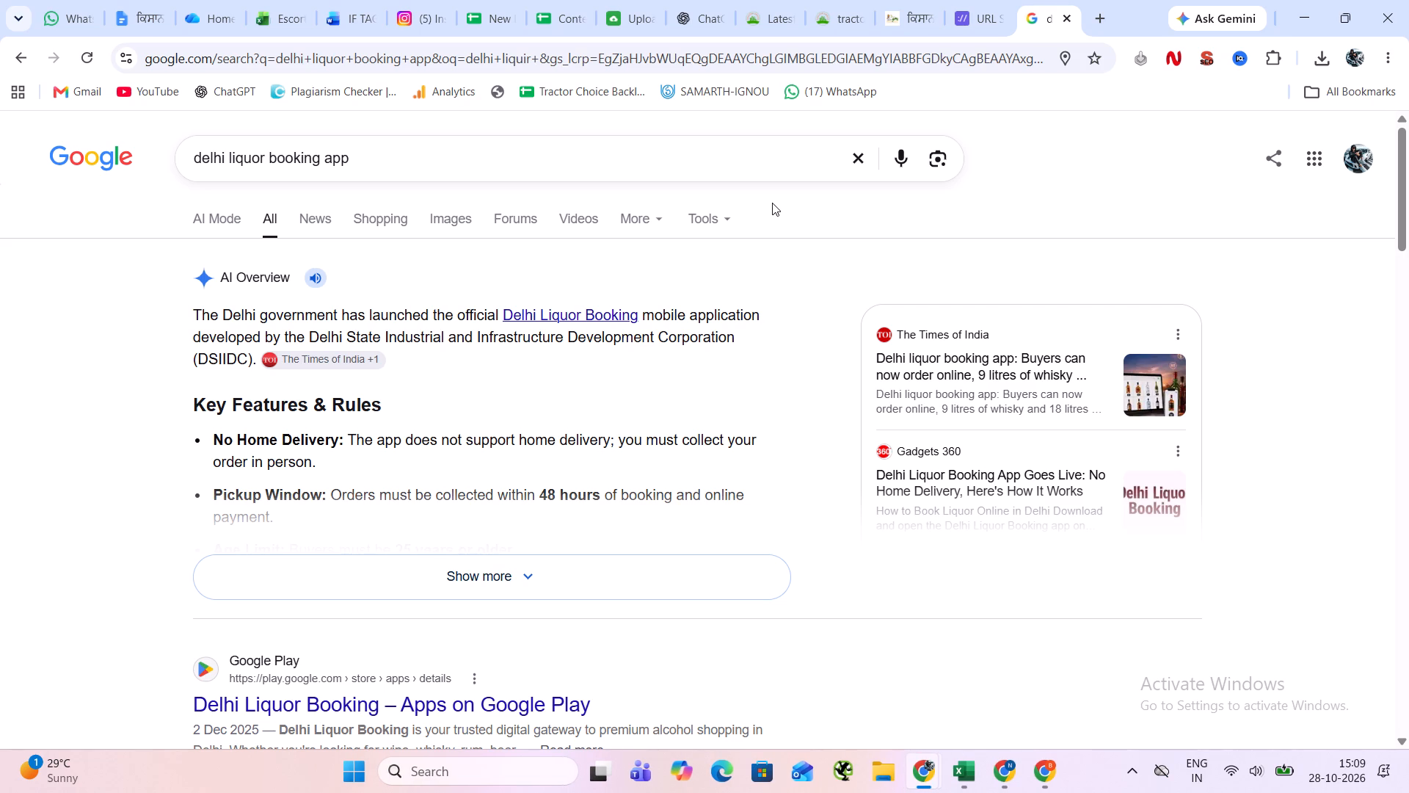
left_click(519, 704)
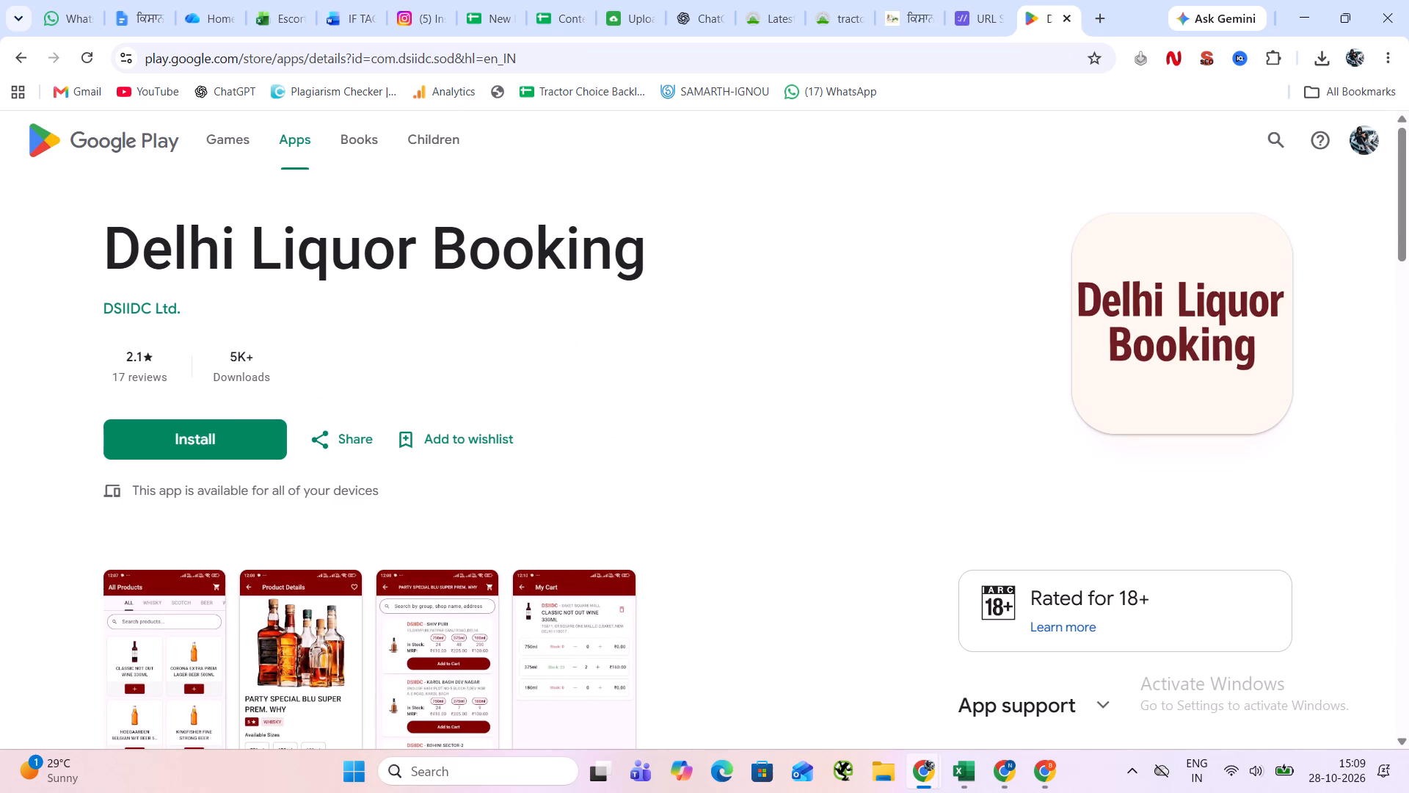
View the first screenshot of the Delhi Liquor Booking app at full size, close it, and close the Google Play page.
left_click(216, 642)
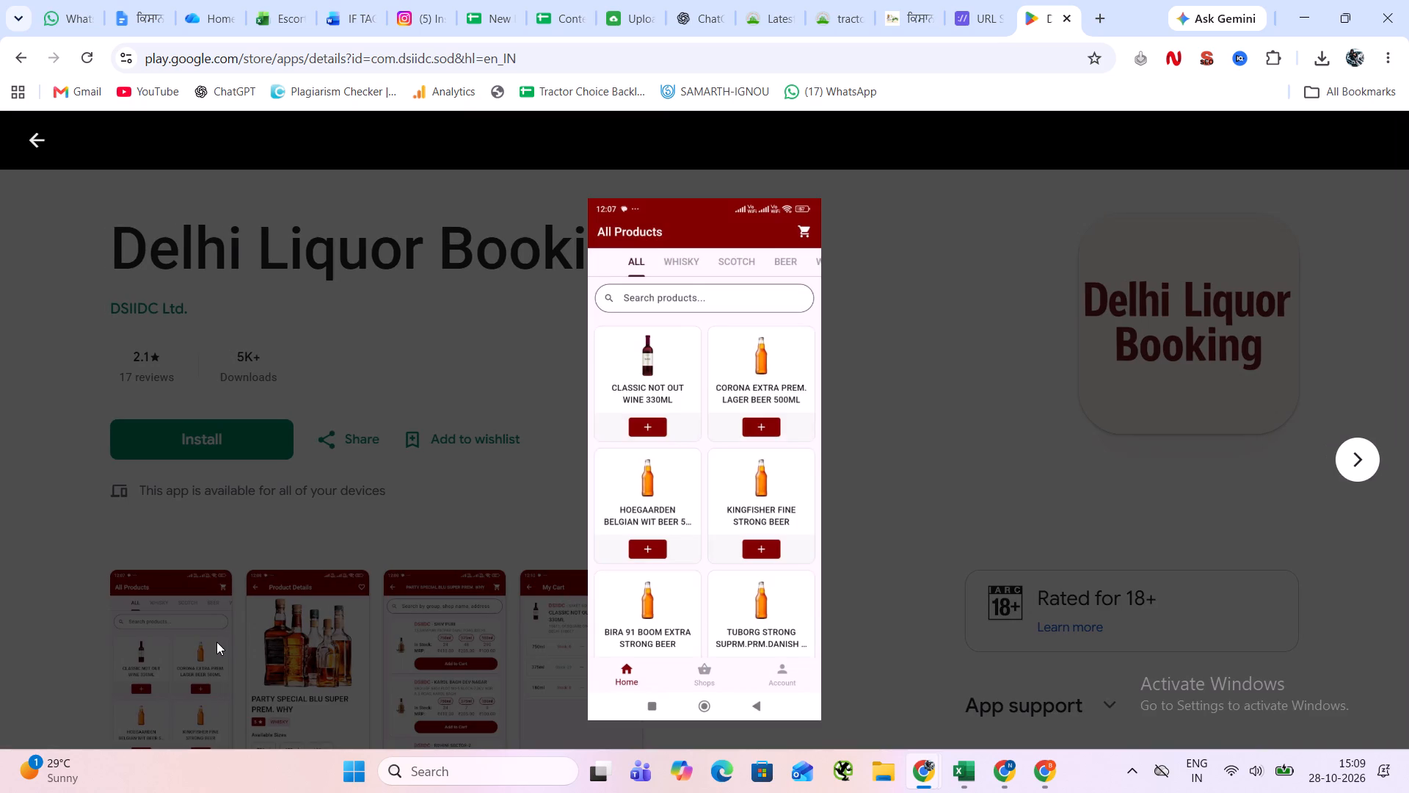
left_click(341, 617)
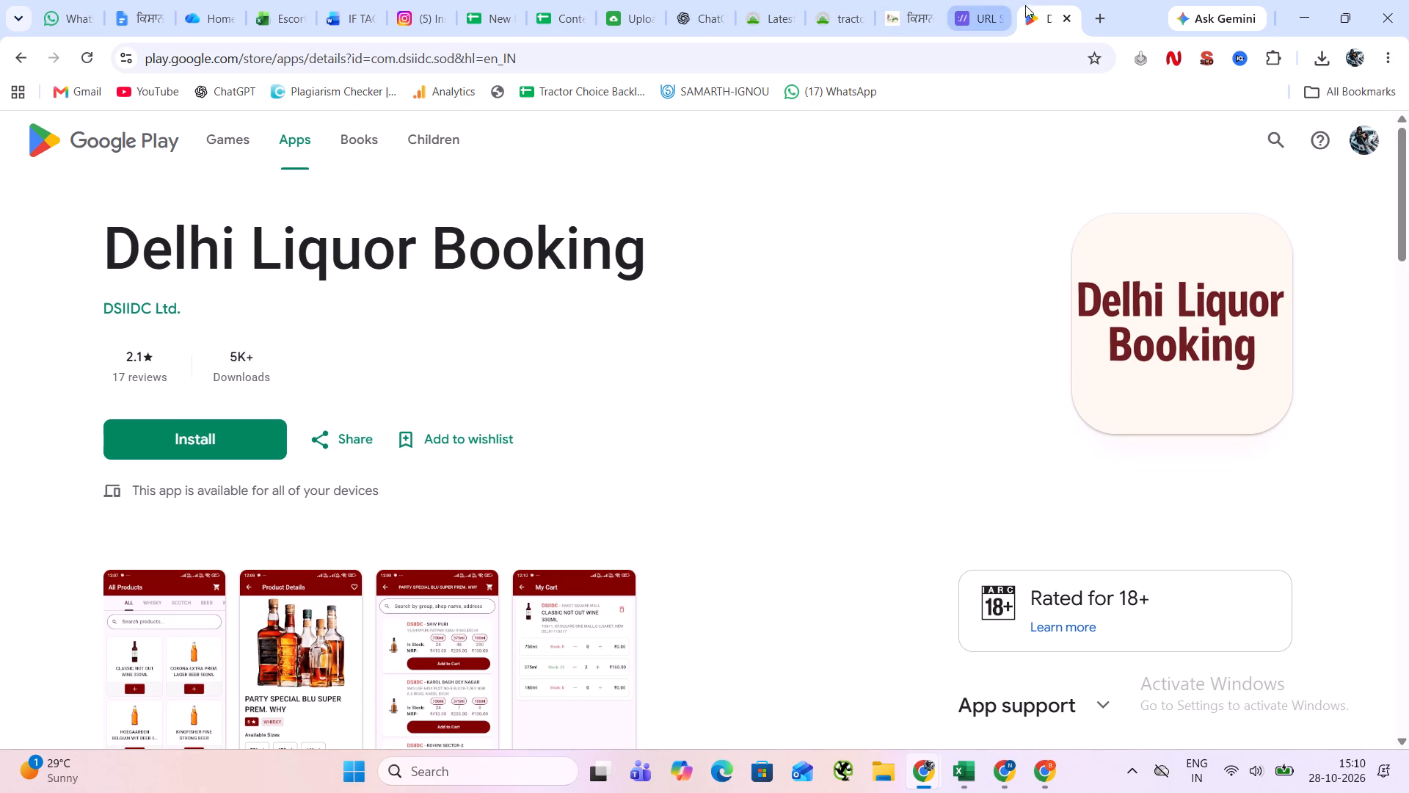
left_click(1065, 15)
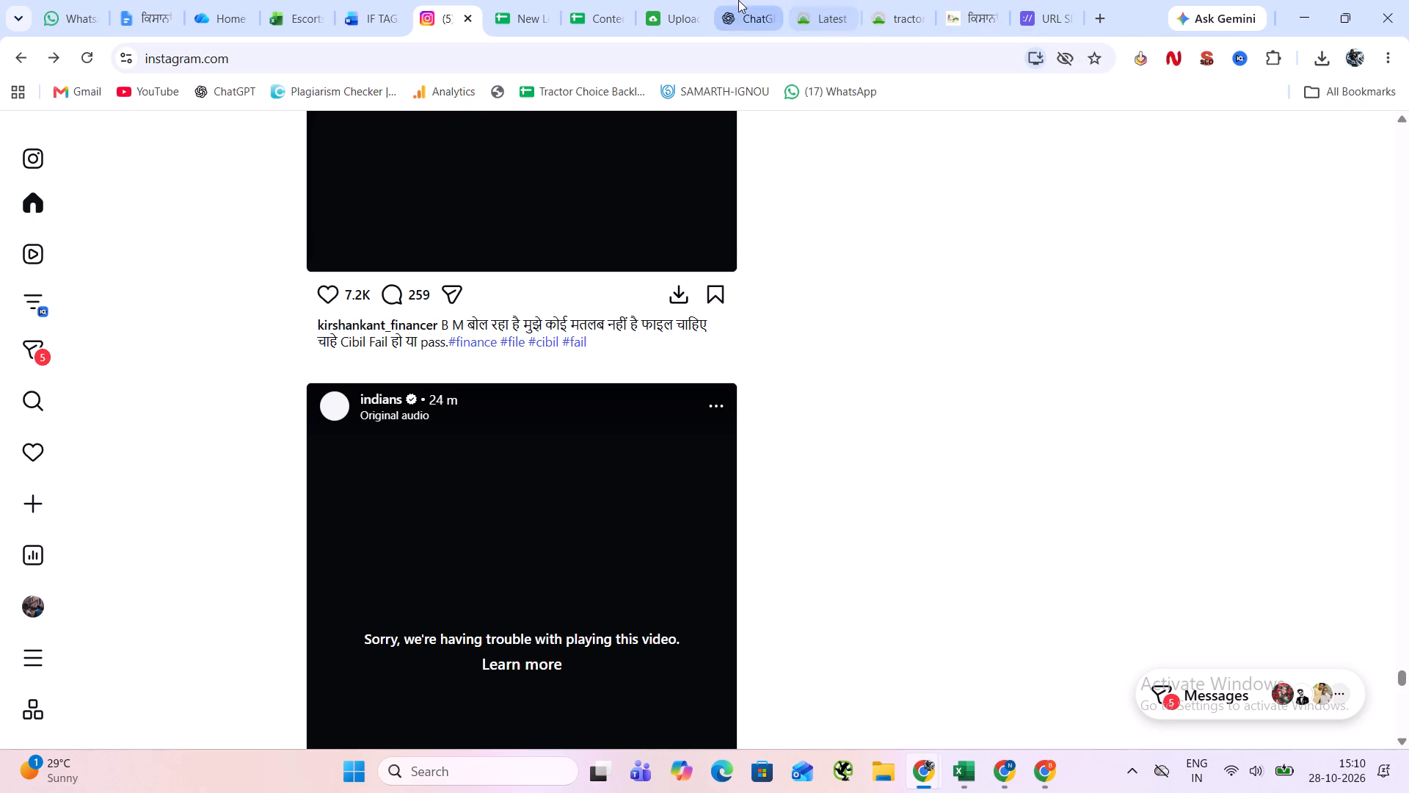
Check the Tractor Choice blog and admin posts, and copy the Mahindra 265 DI XP Plus title from the Content sheet's Tractorchoice tab, cell B1855.
left_click(804, 0)
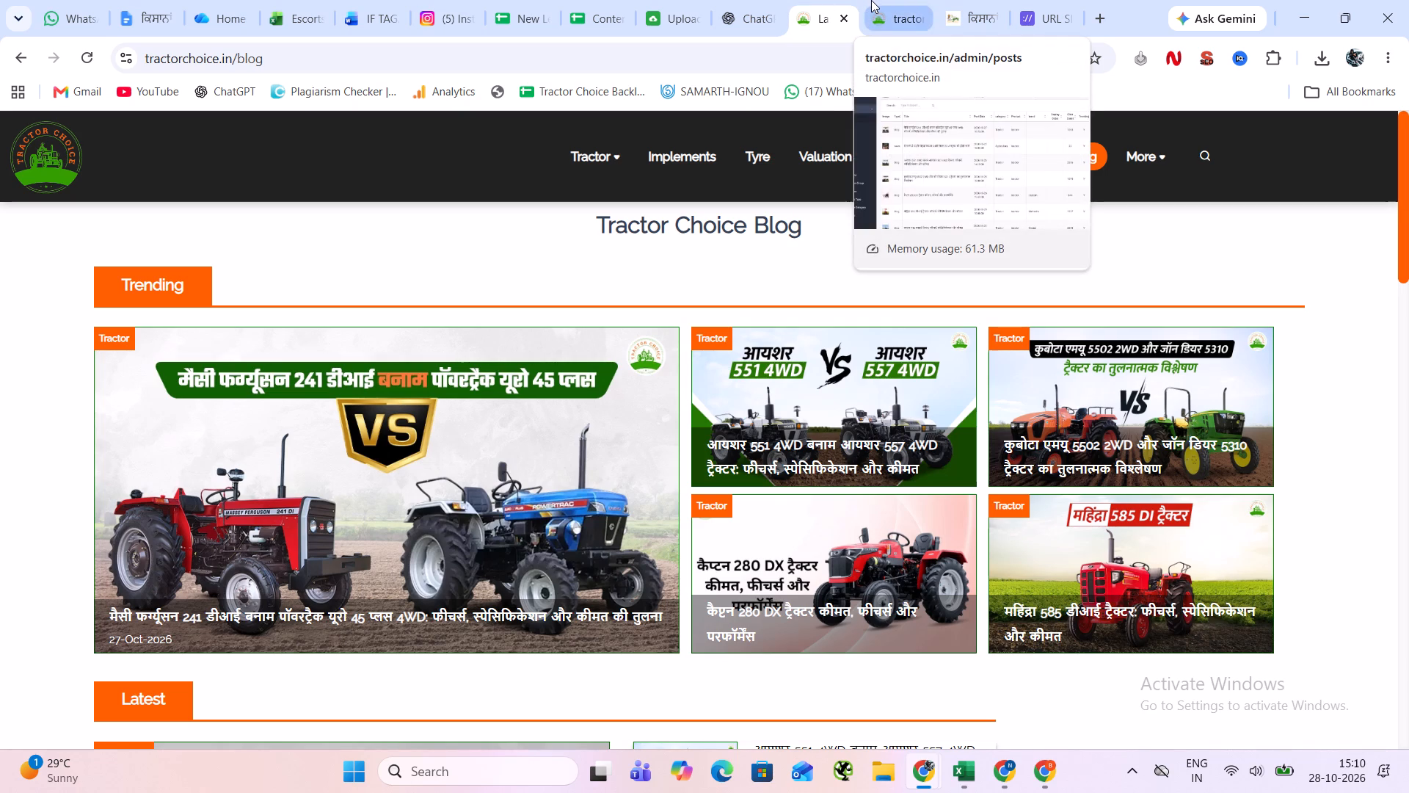
left_click(871, 0)
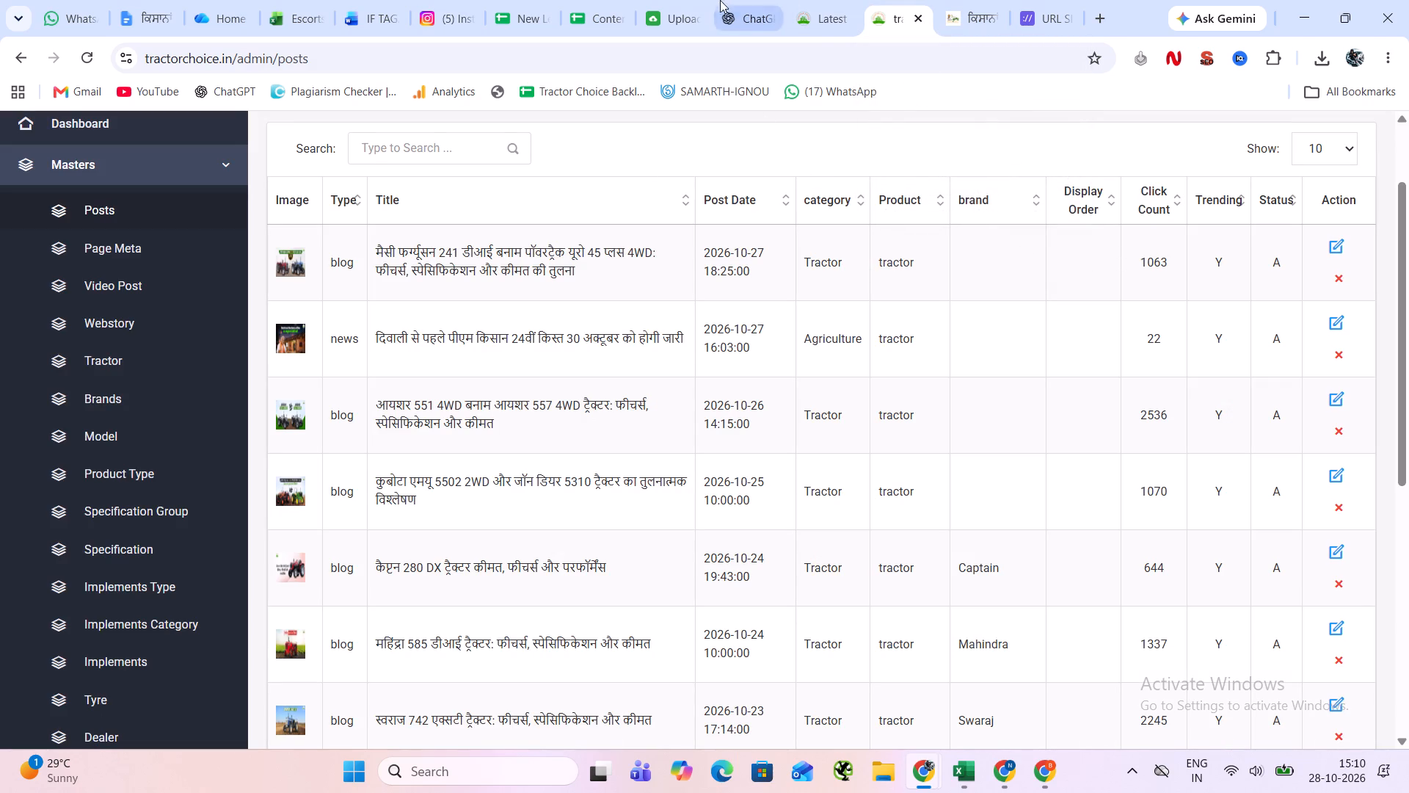
left_click(603, 4)
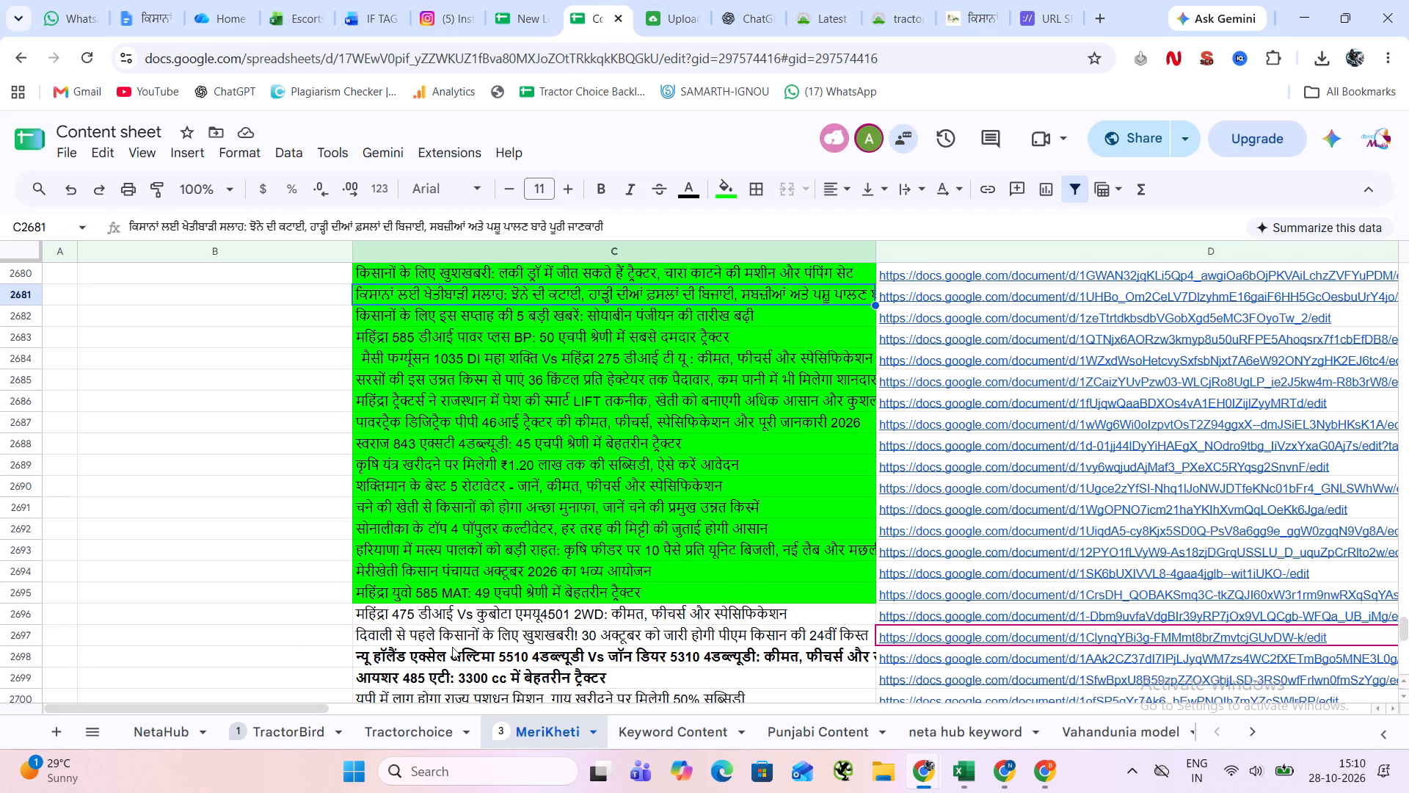
left_click(421, 720)
left_click(476, 375)
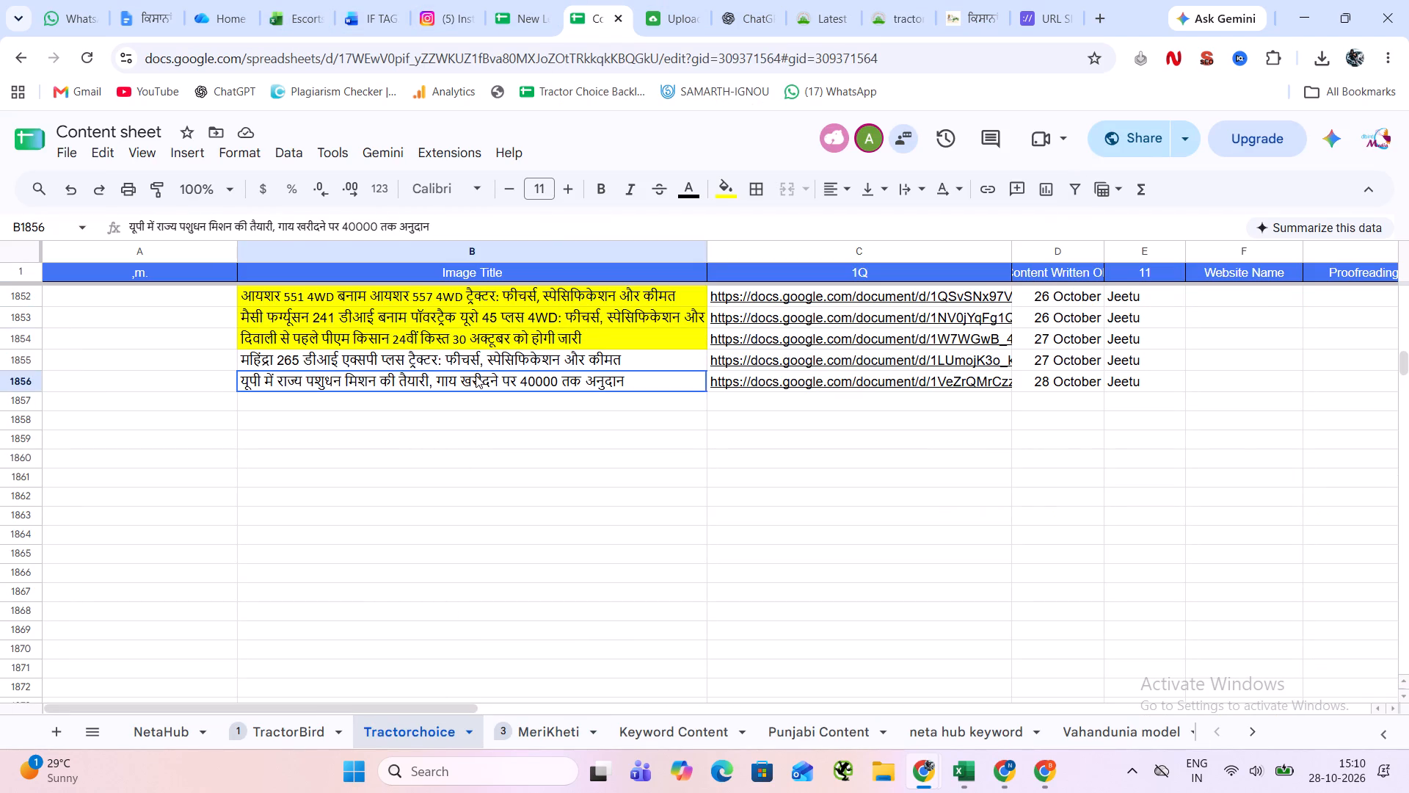
left_click(477, 363)
right_click(477, 363)
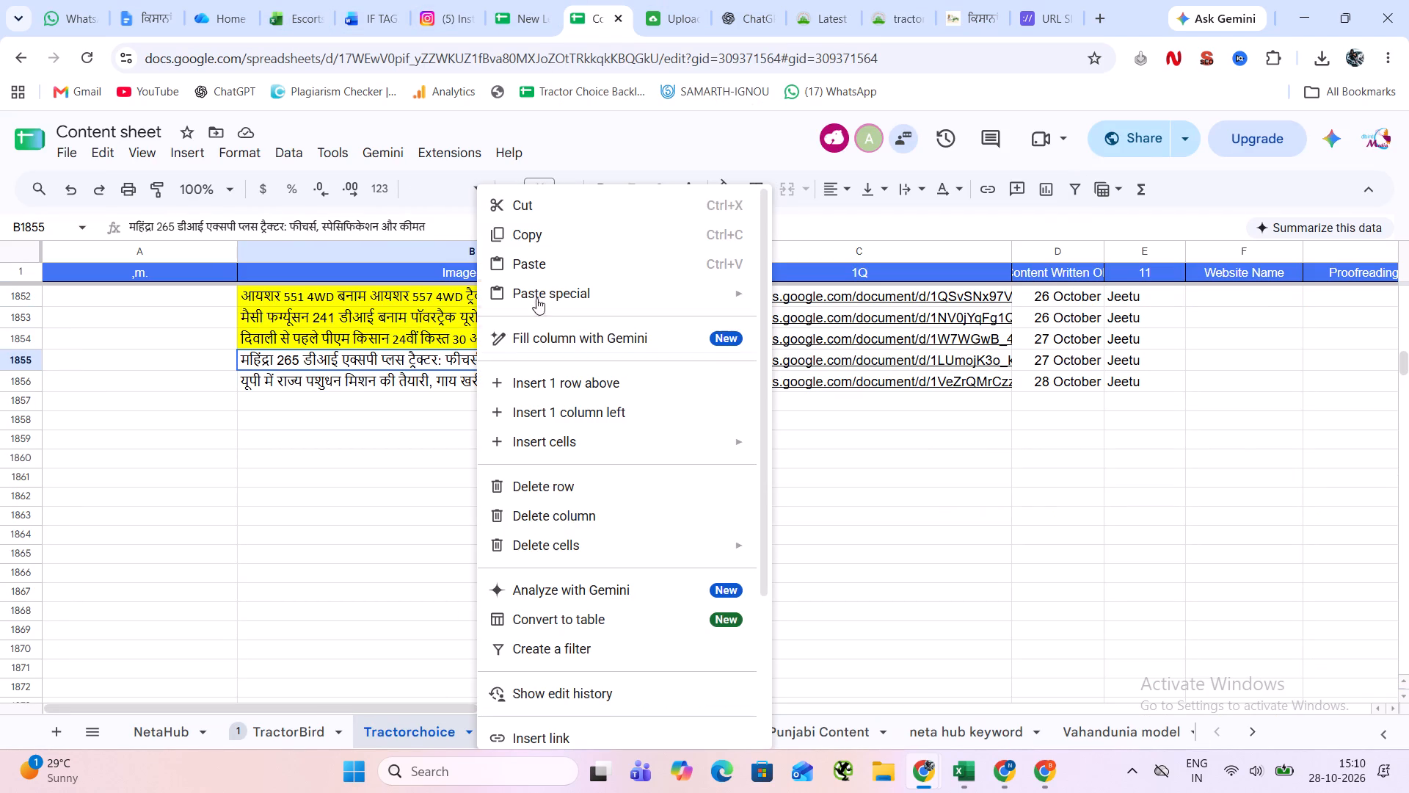
left_click(572, 231)
Start a new post in the Tractor Choice admin with the copied title "महिंद्रा 265 डीआई एक्सपी प्लस ट्रैक्टर: फीचर्स, स्पेसिफिकेशन और कीमत".
left_click(919, 1)
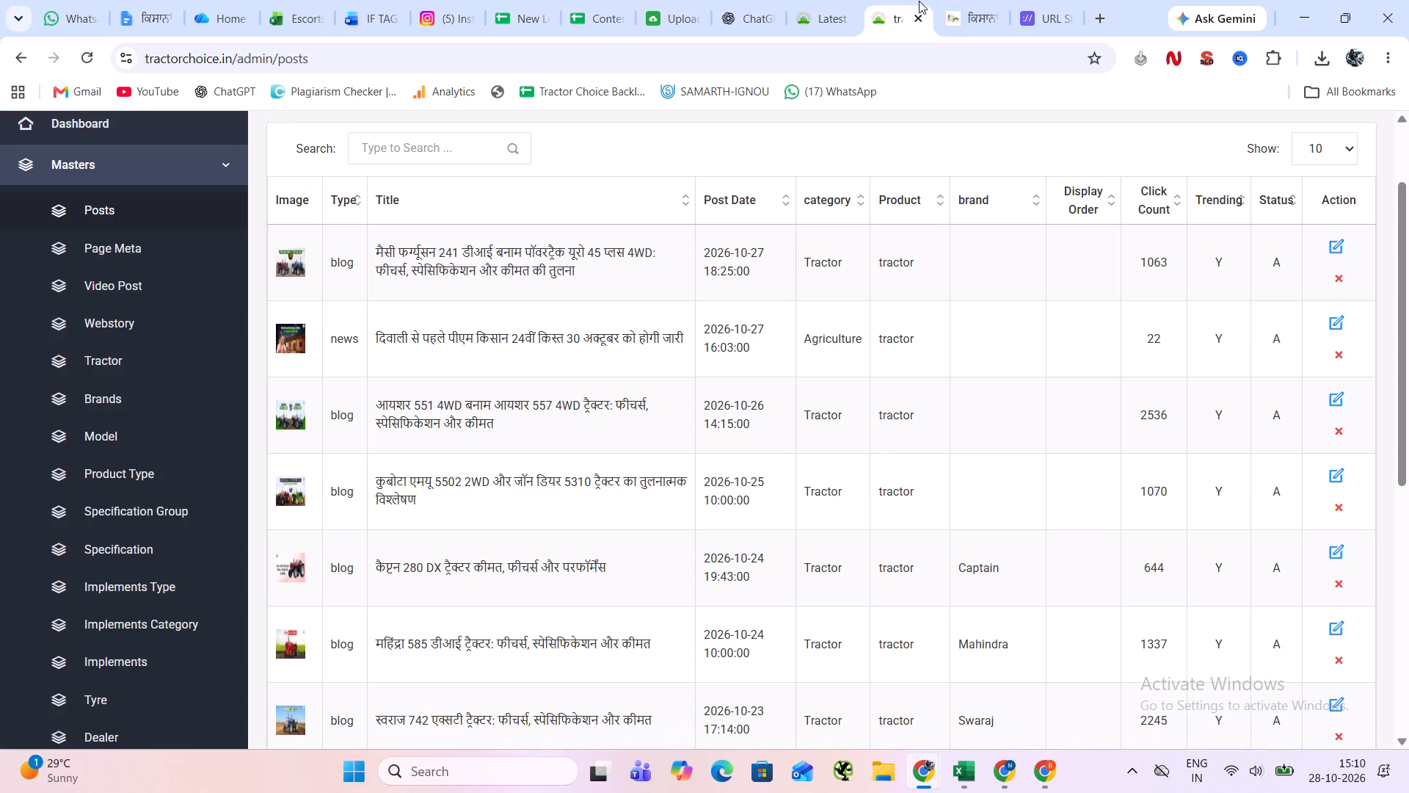
left_click(1404, 149)
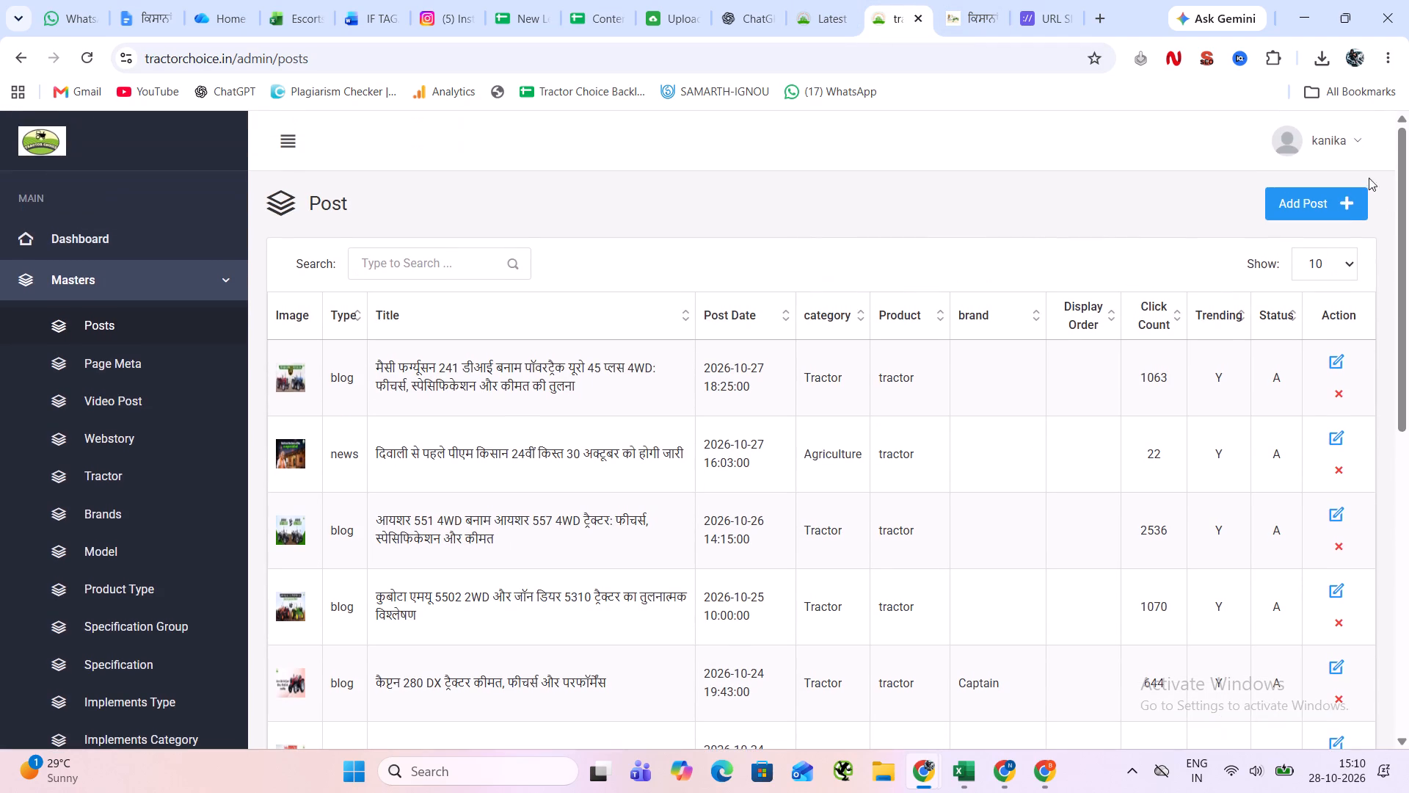
left_click(1339, 200)
left_click(787, 346)
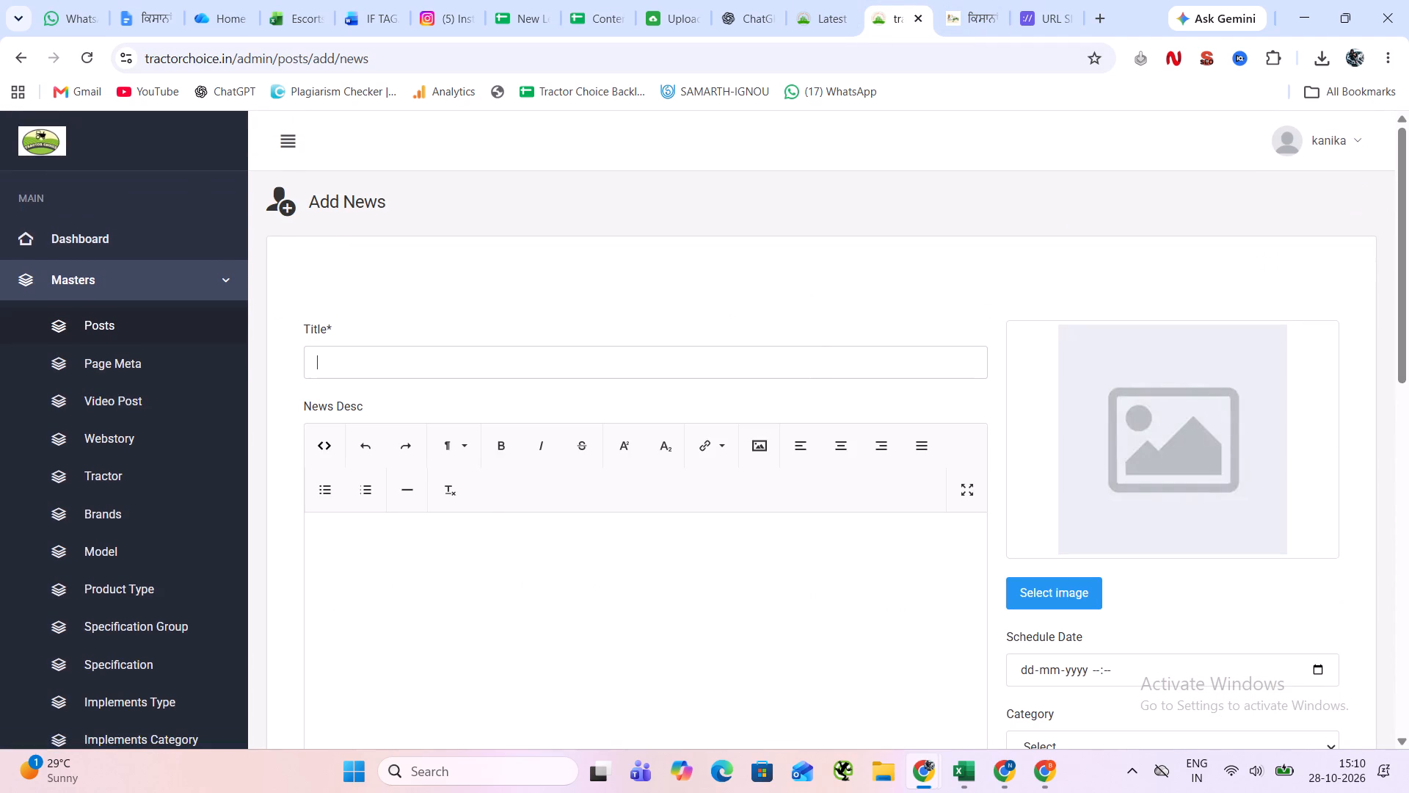
right_click(771, 356)
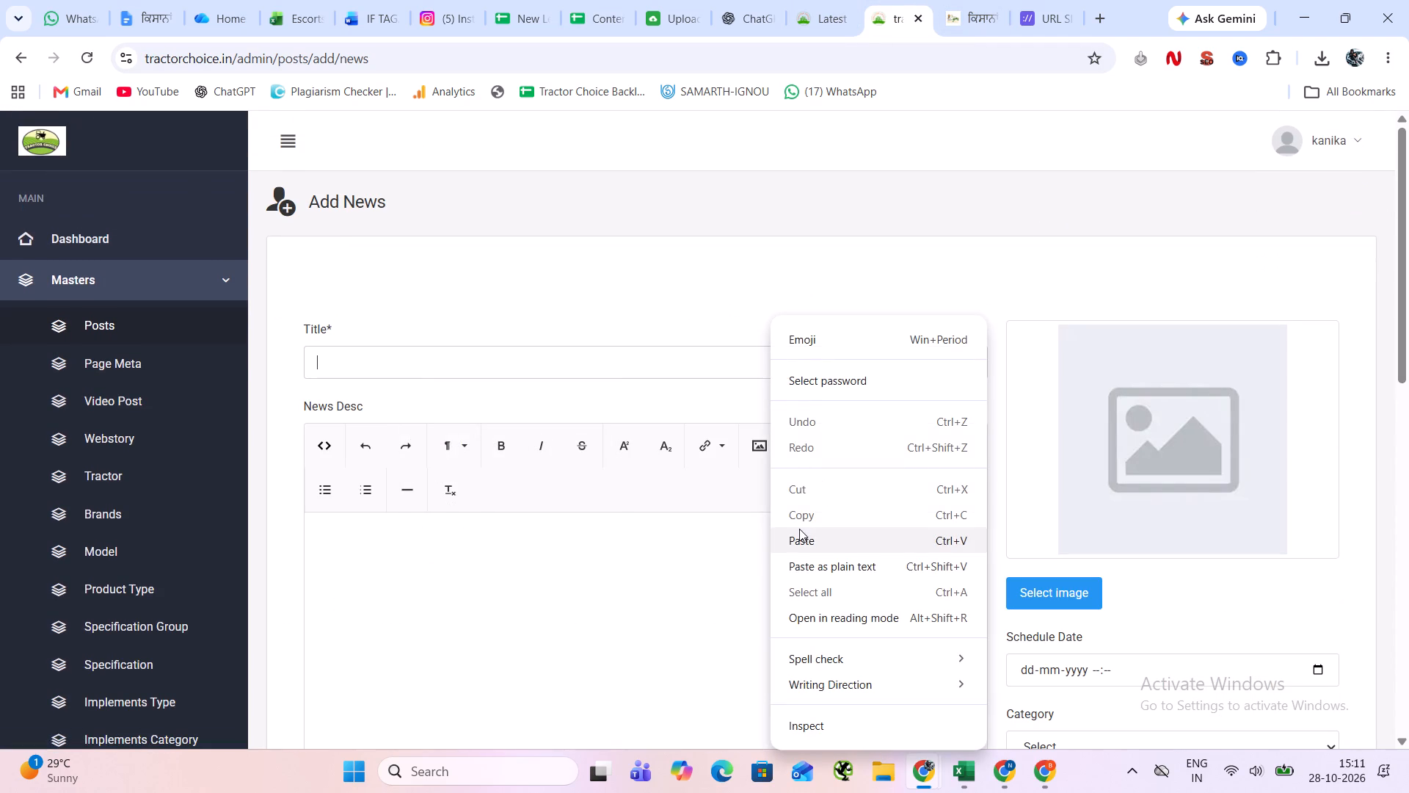
left_click(799, 536)
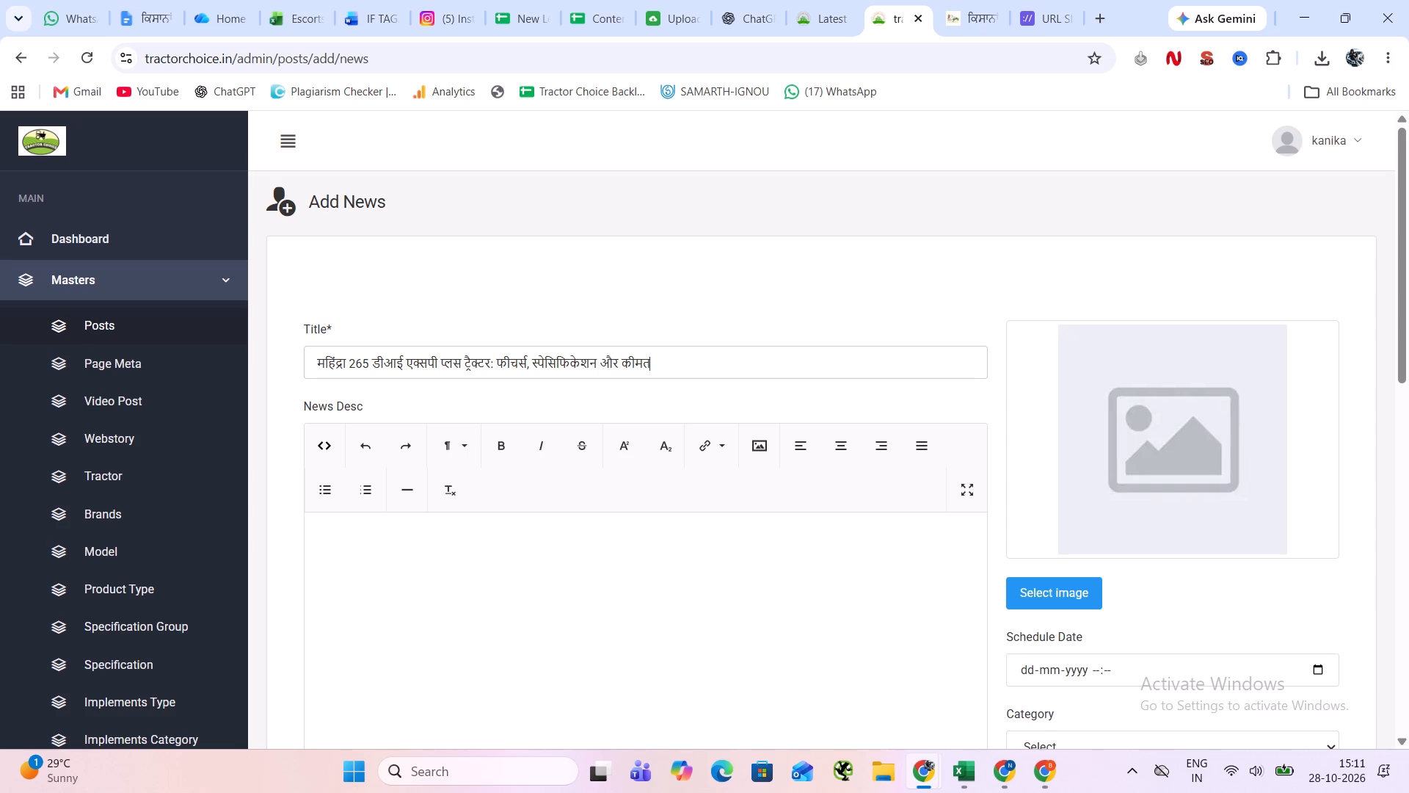
Select the tractor name "महिंद्रा 265 डीआई एक्सपी प्लस ट्रैक्टर" within the new post's title.
left_click_drag(349, 363, 472, 361)
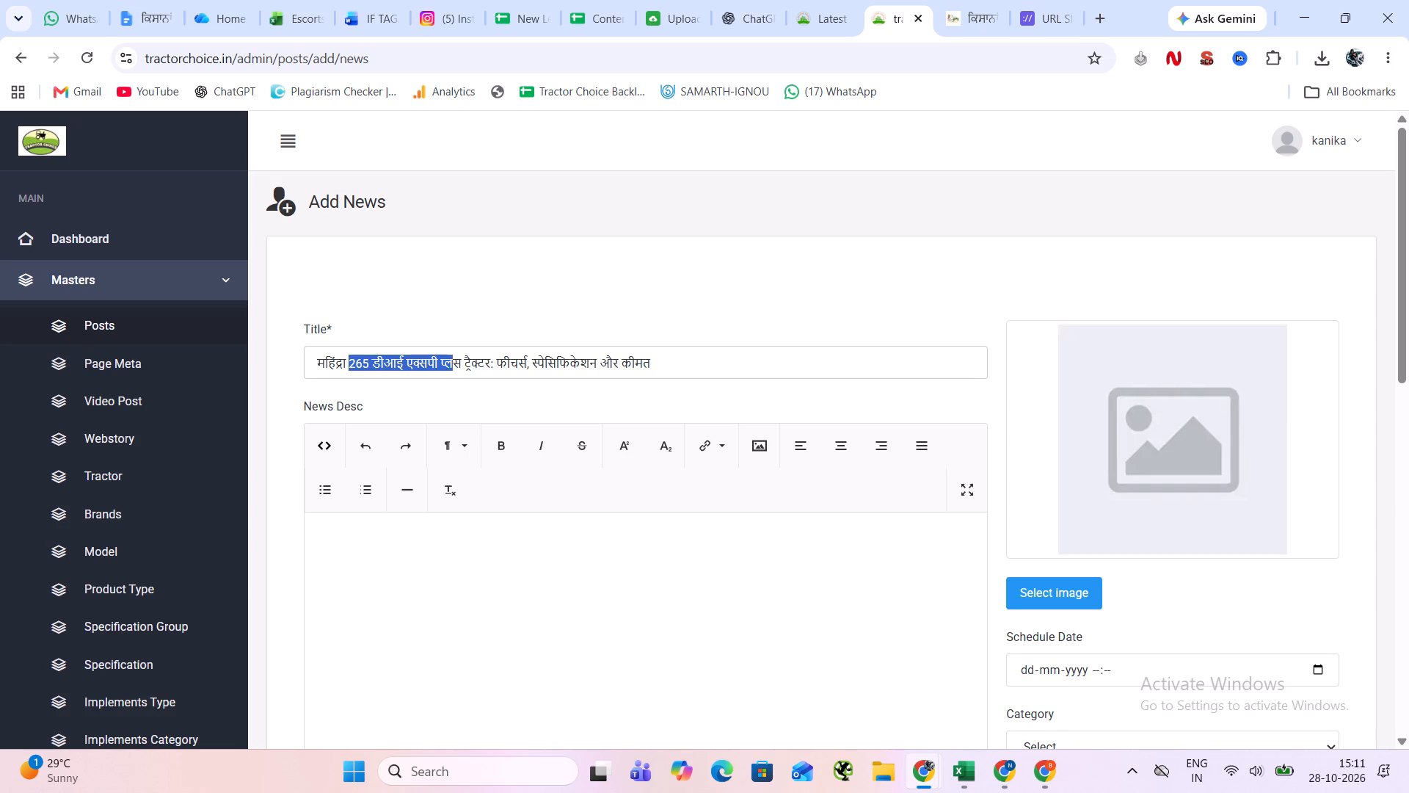
left_click_drag(472, 361, 701, 361)
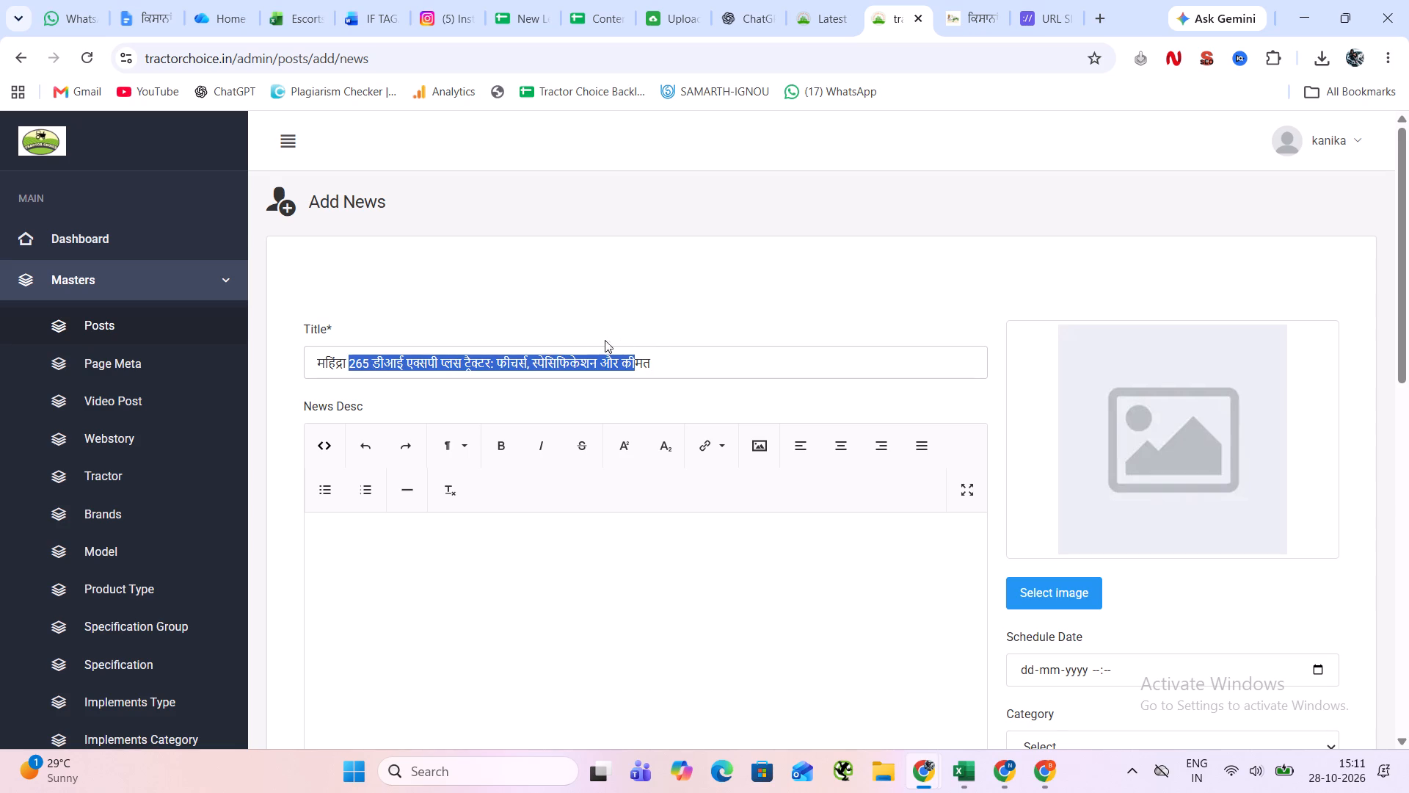
left_click(488, 363)
left_click_drag(488, 363, 267, 361)
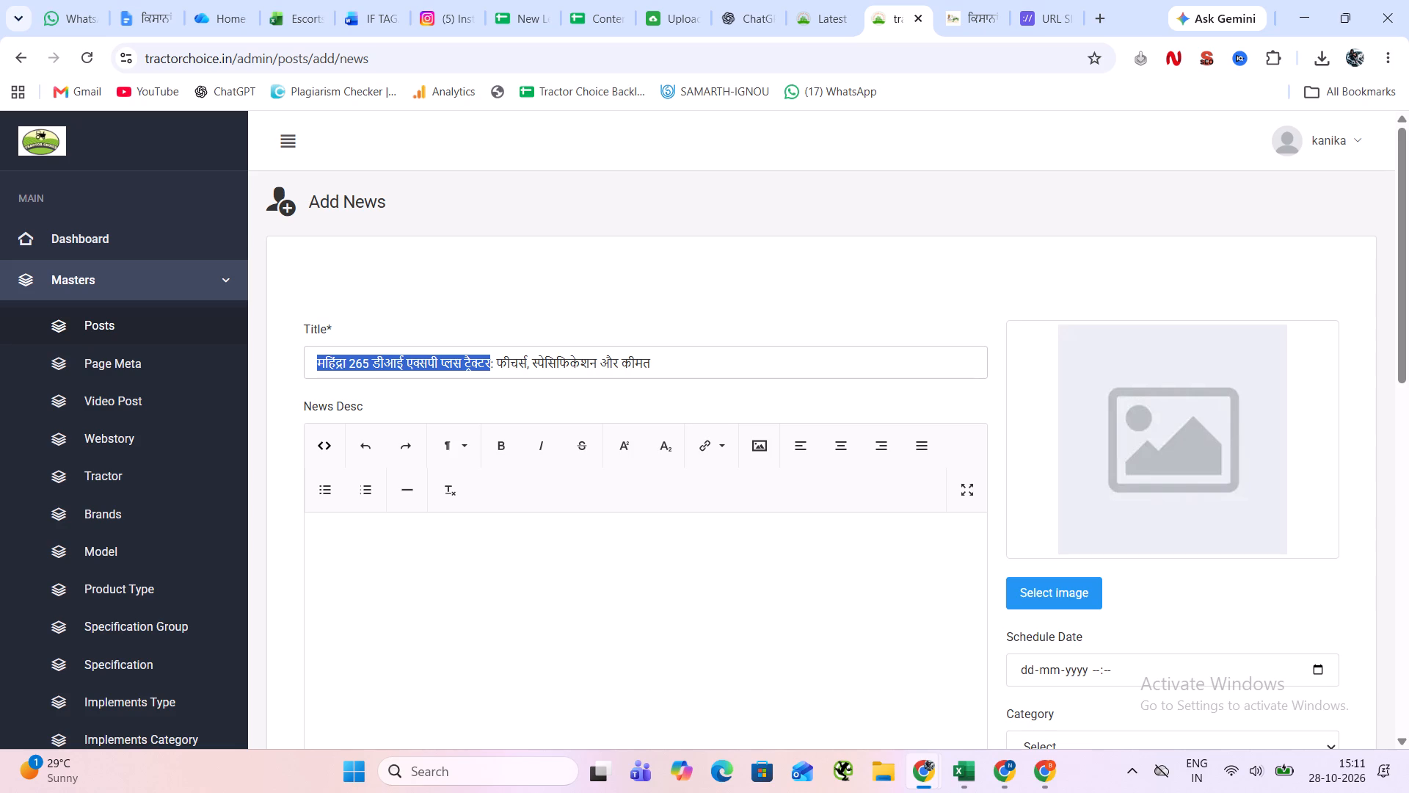
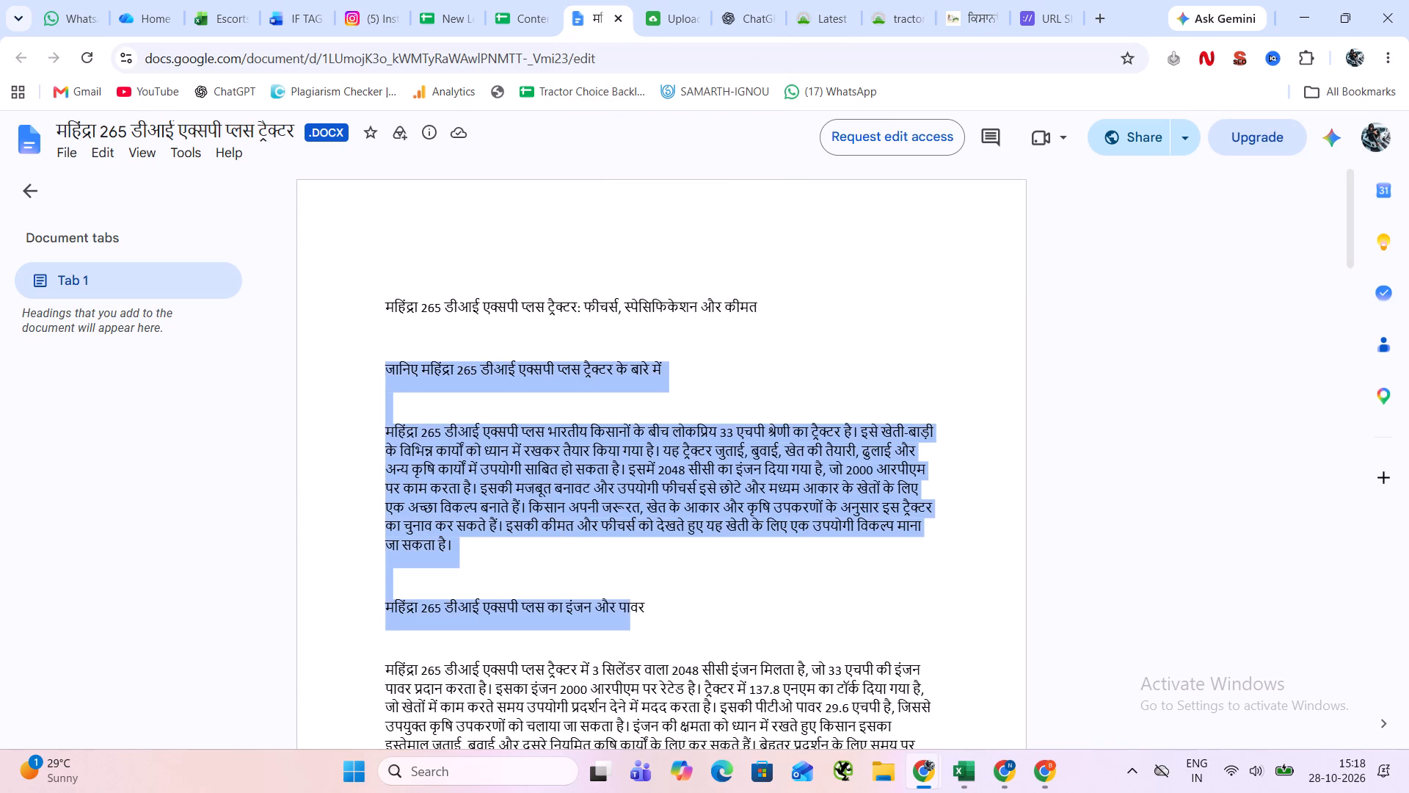
Copy the article body from the heading "जानिए महिंद्रा 265 डीआई एक्सपी प्लस ट्रैक्टर के बारे में" through the closing price and warranty paragraph.
left_click_drag(634, 637, 580, 792)
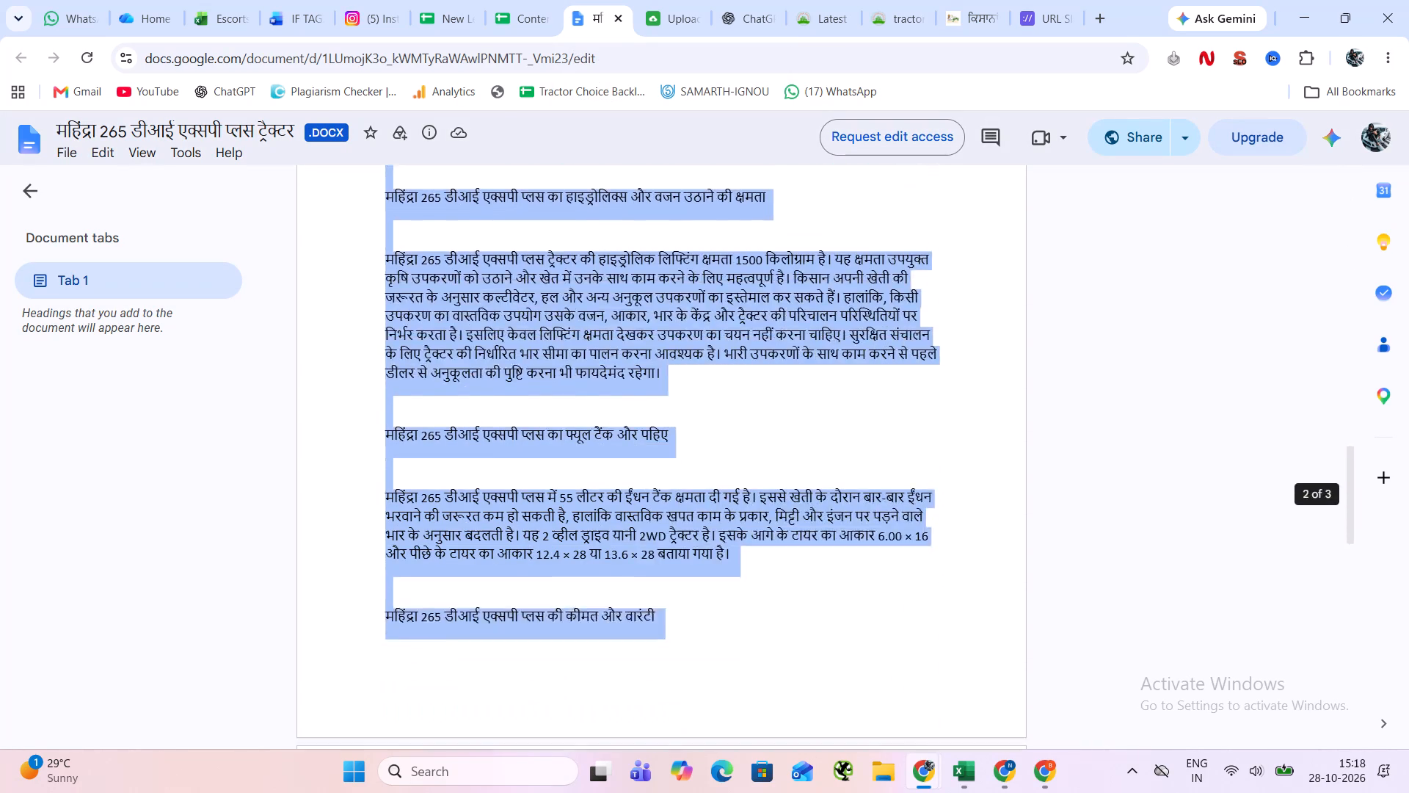
left_click_drag(580, 792, 569, 783)
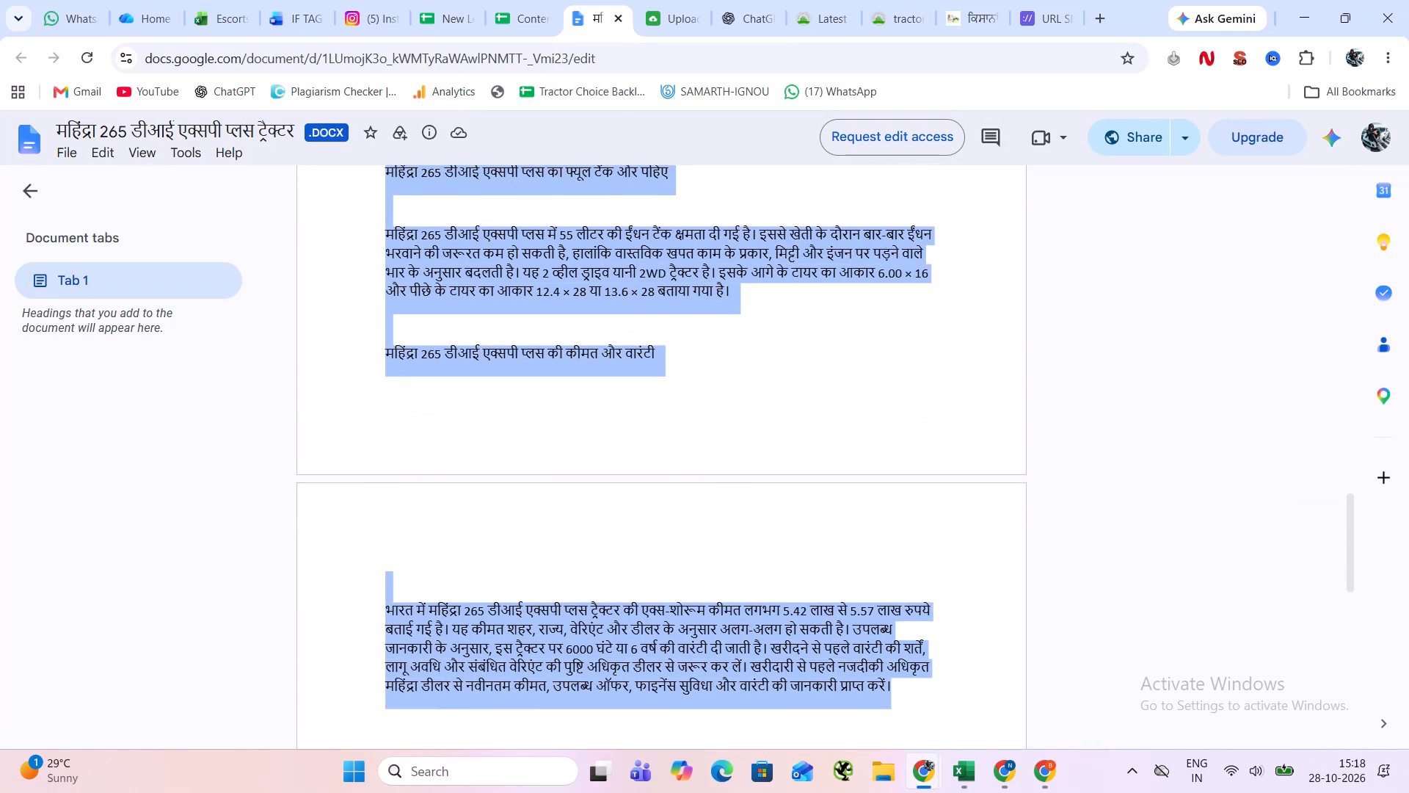
right_click(603, 636)
left_click(638, 644)
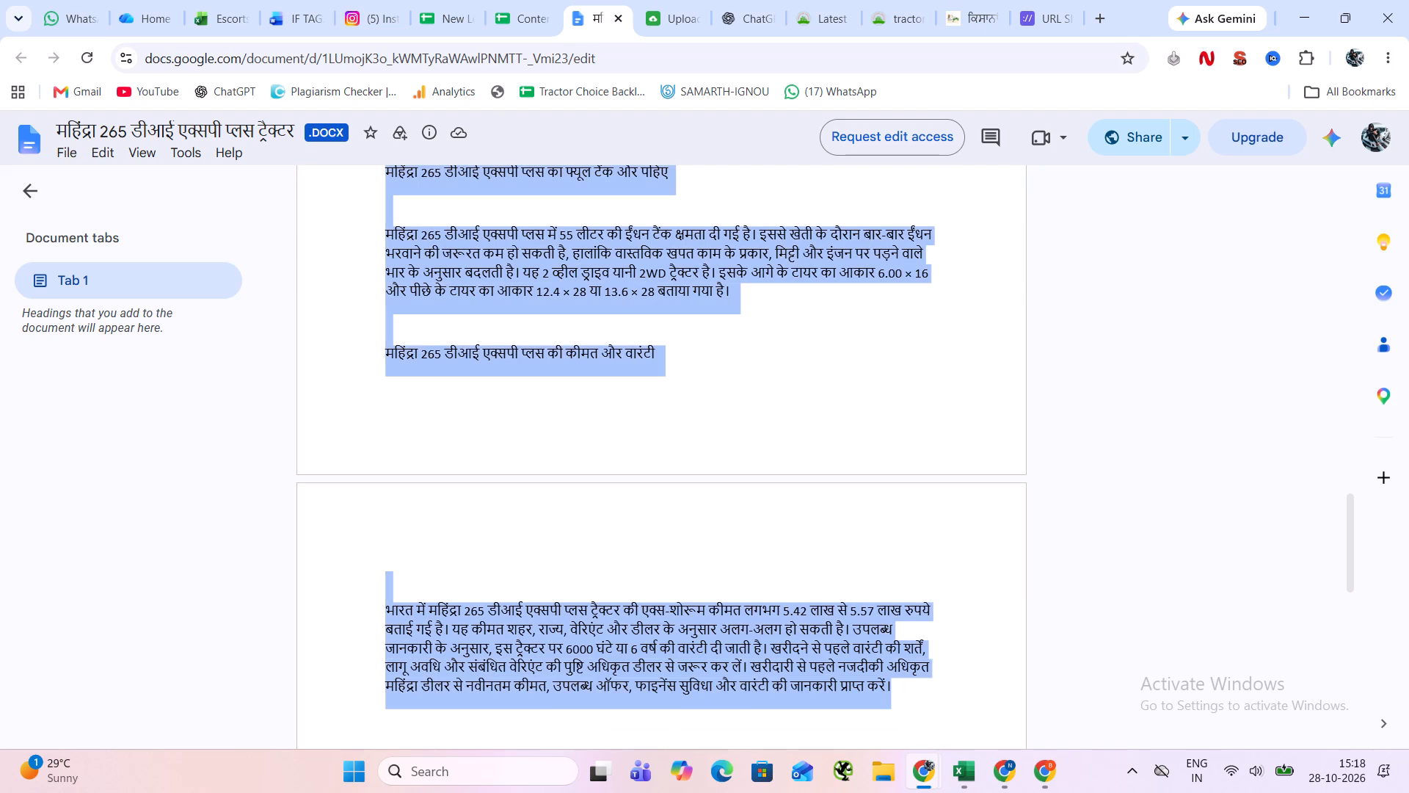
left_click(1349, 624)
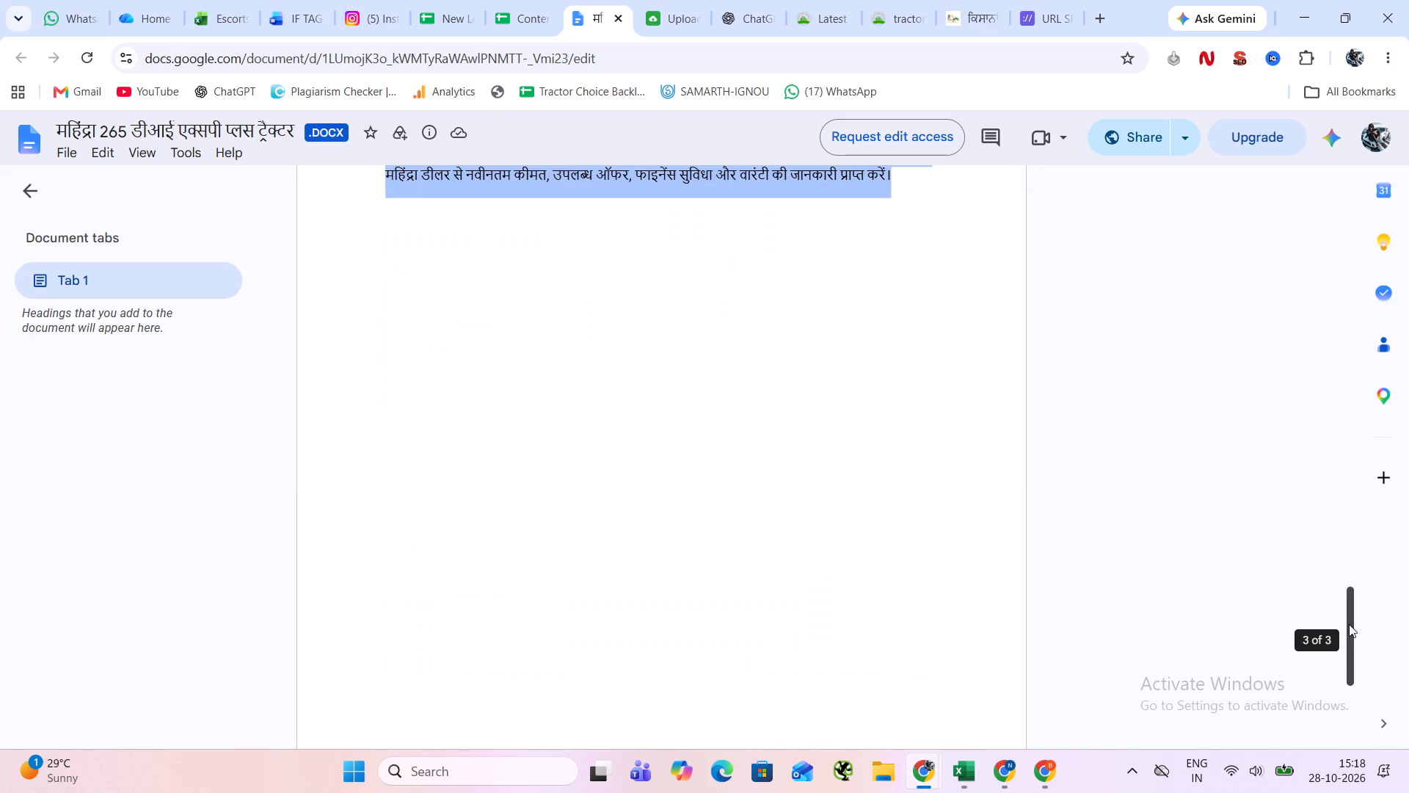
left_click_drag(1355, 639, 1352, 682)
left_click_drag(1352, 682, 1357, 700)
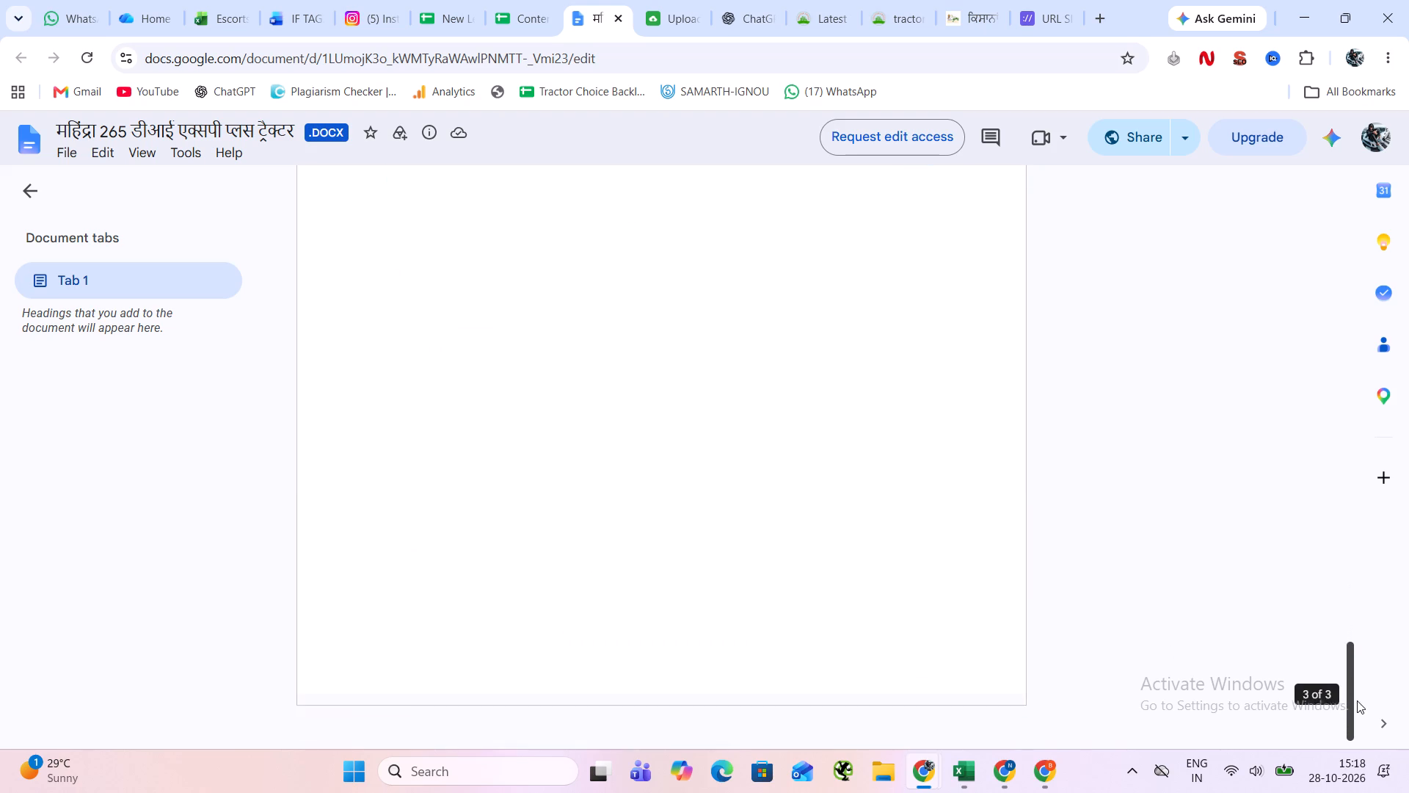
Paste the copied महिंद्रा 265 डीआई एक्सपी प्लस article as plain text into the tractorchoice.in news post editor and trim its end.
left_click_drag(1357, 700, 1357, 717)
left_click(942, 0)
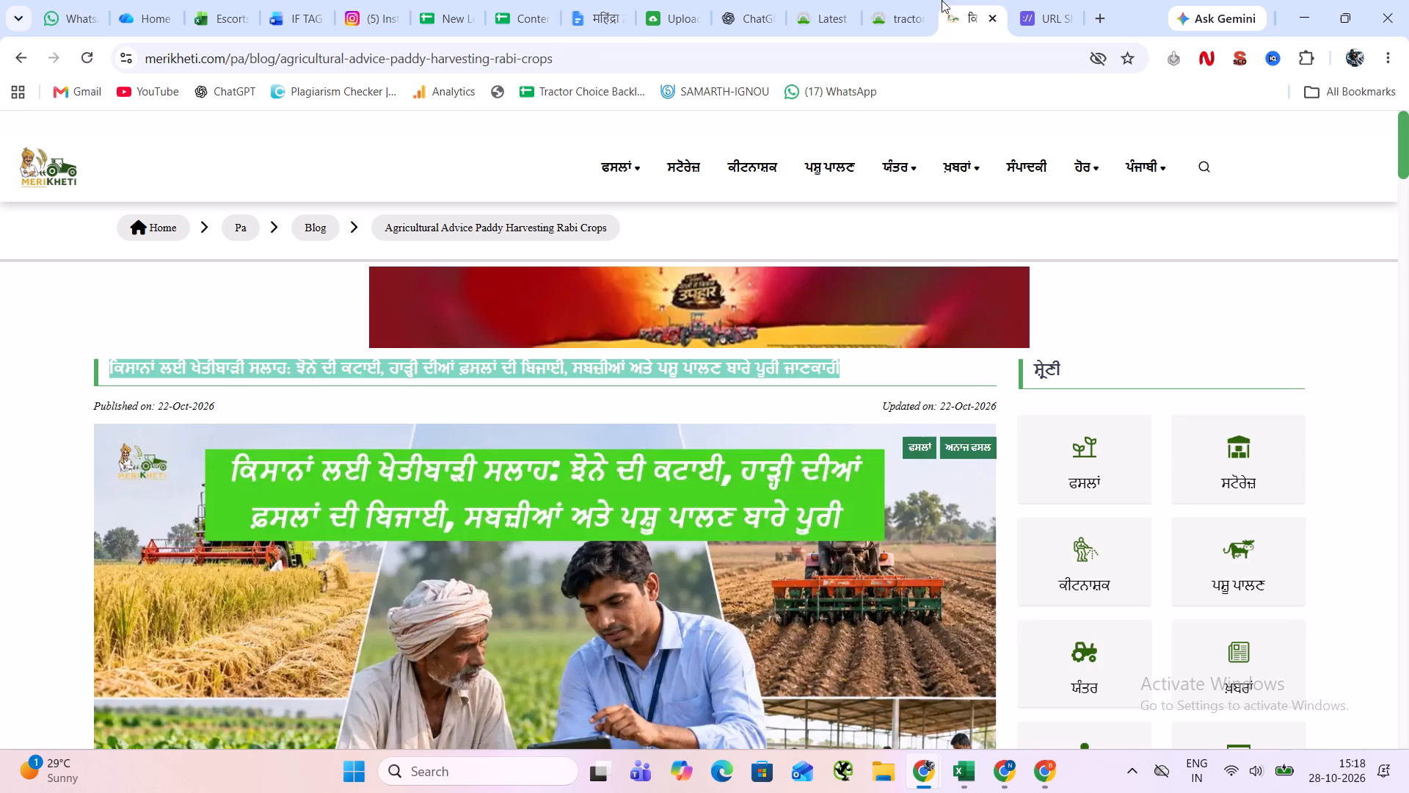
left_click(910, 4)
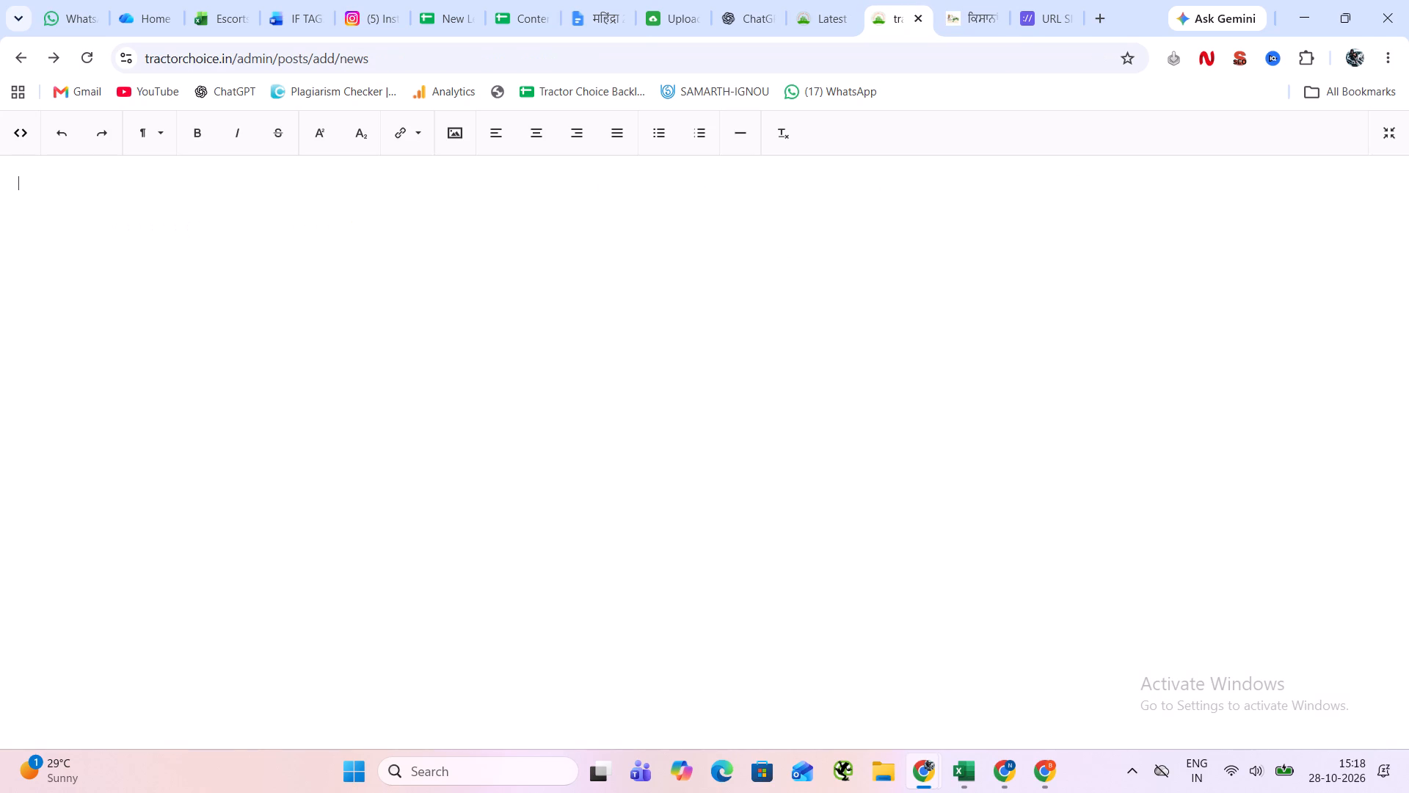
key("ctrl+shift+v")
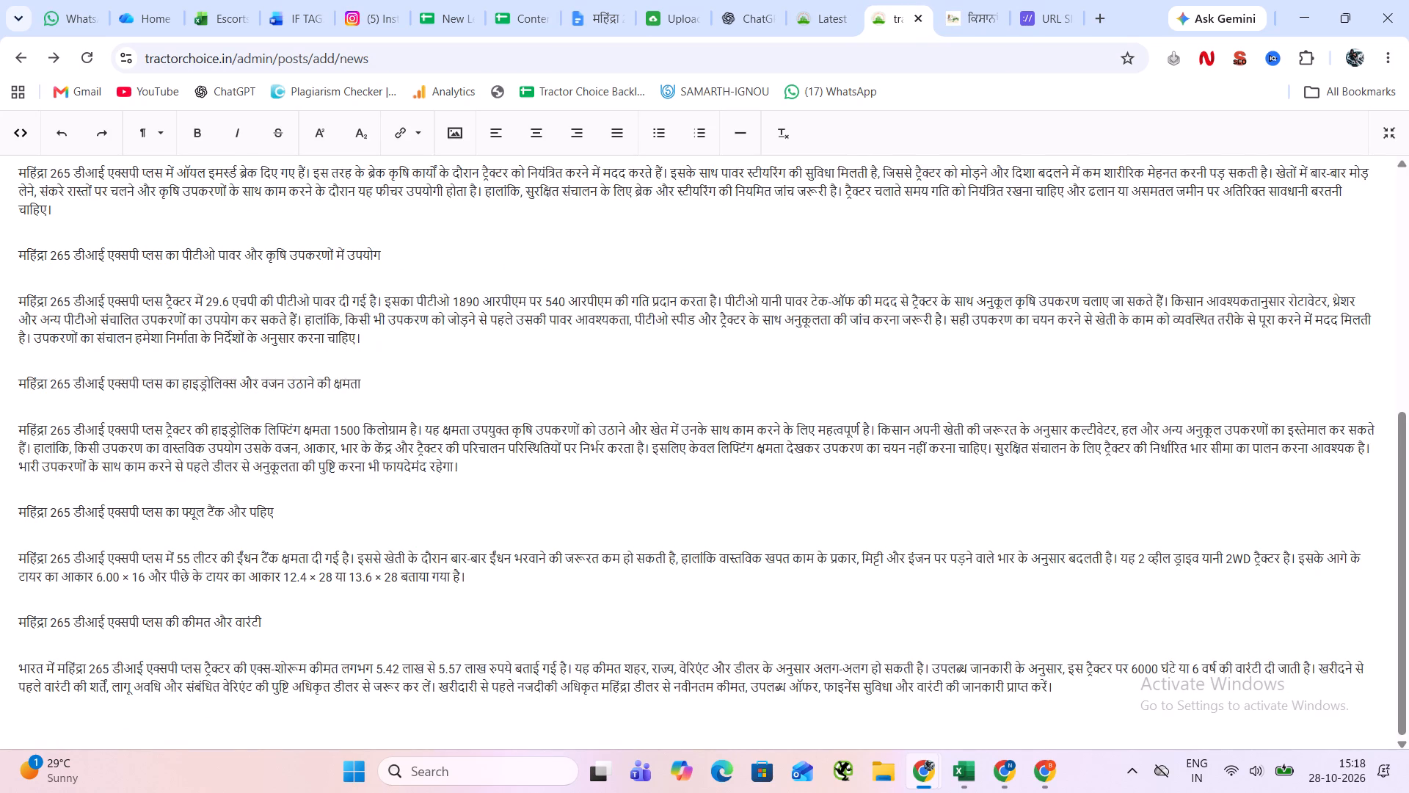
key("BackSpace")
Select the opening title line "जानिए महिंद्रा 265 डीआई एक्सपी प्लस ट्रैक्टर के बारे में" of the pasted article.
left_click_drag(174, 618, 76, 180)
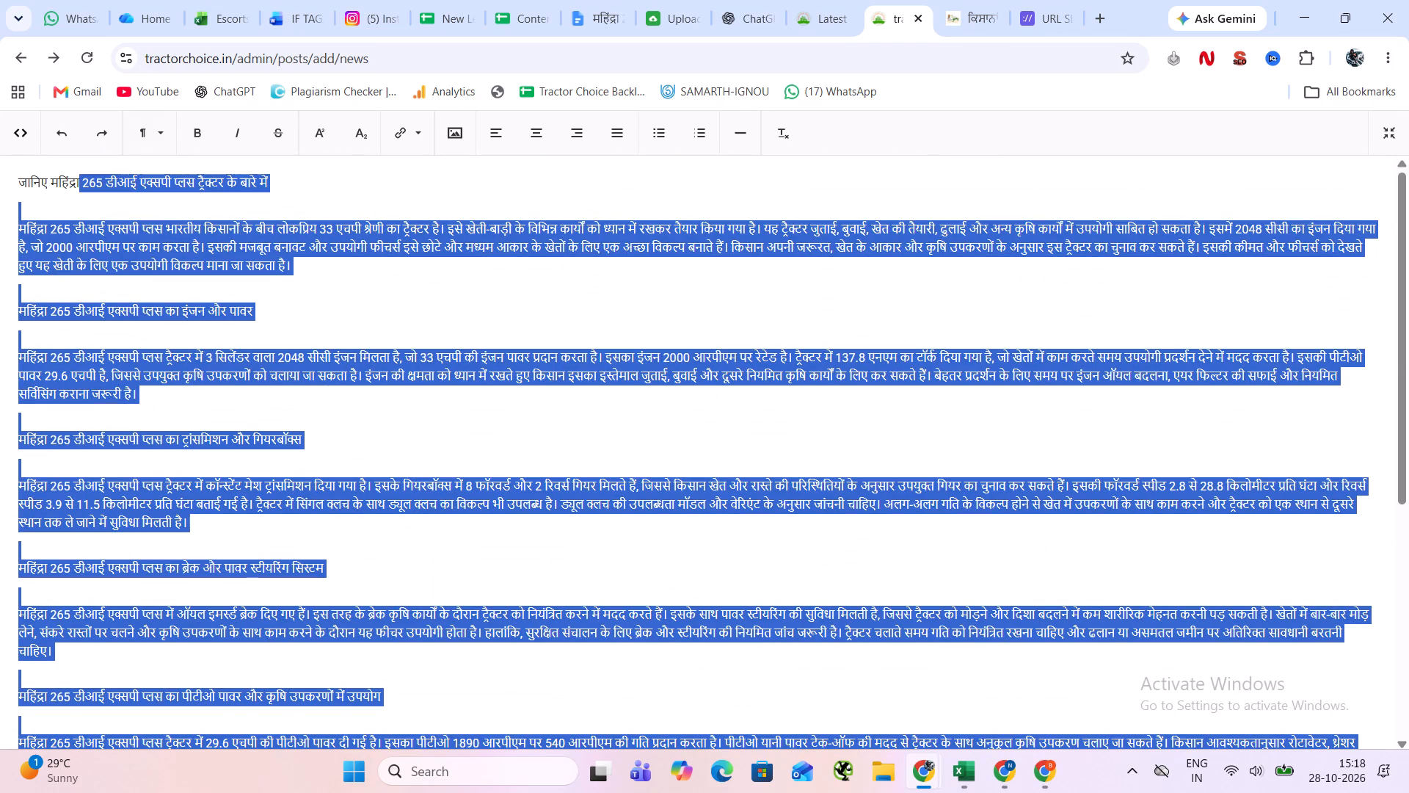
left_click_drag(76, 180, 68, 176)
double_click(68, 176)
triple_click(68, 176)
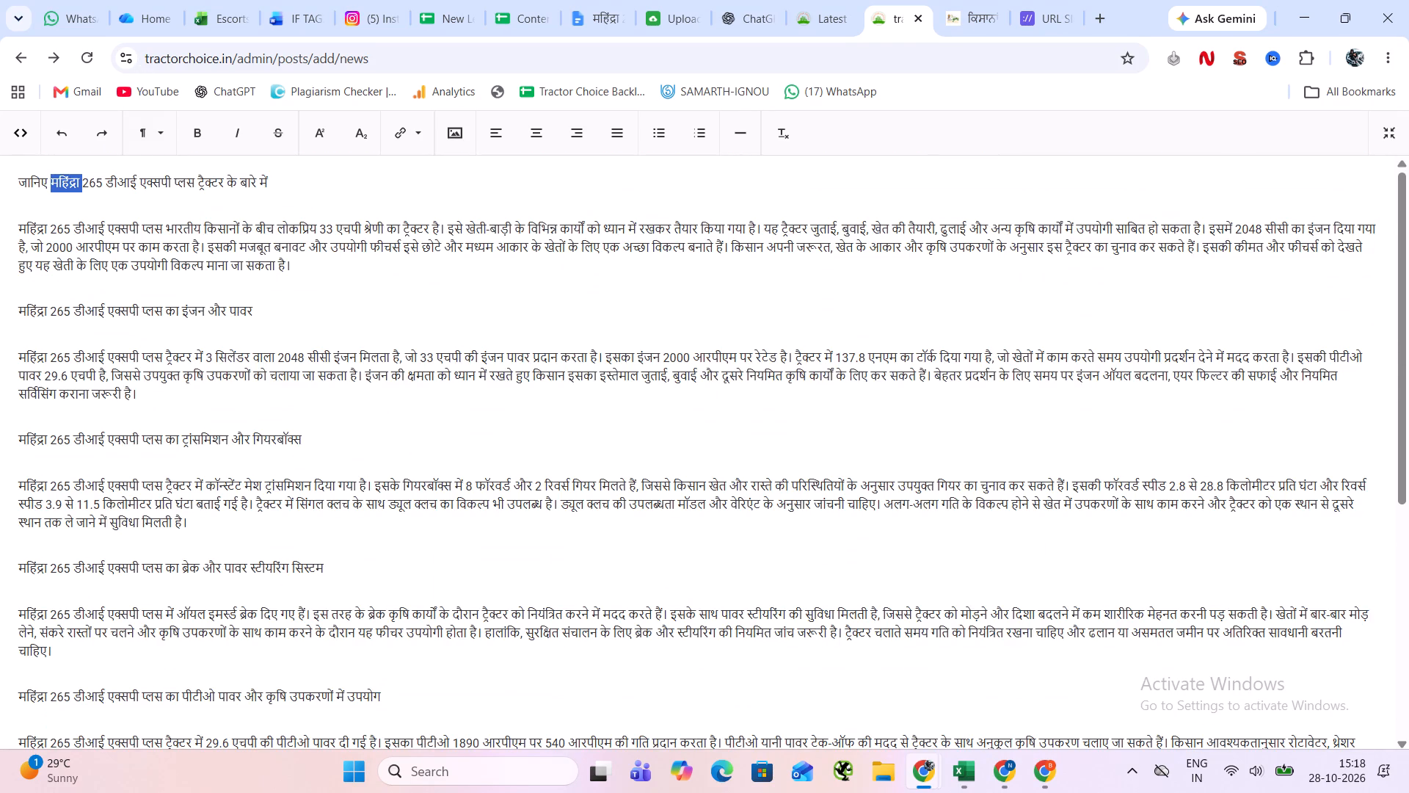
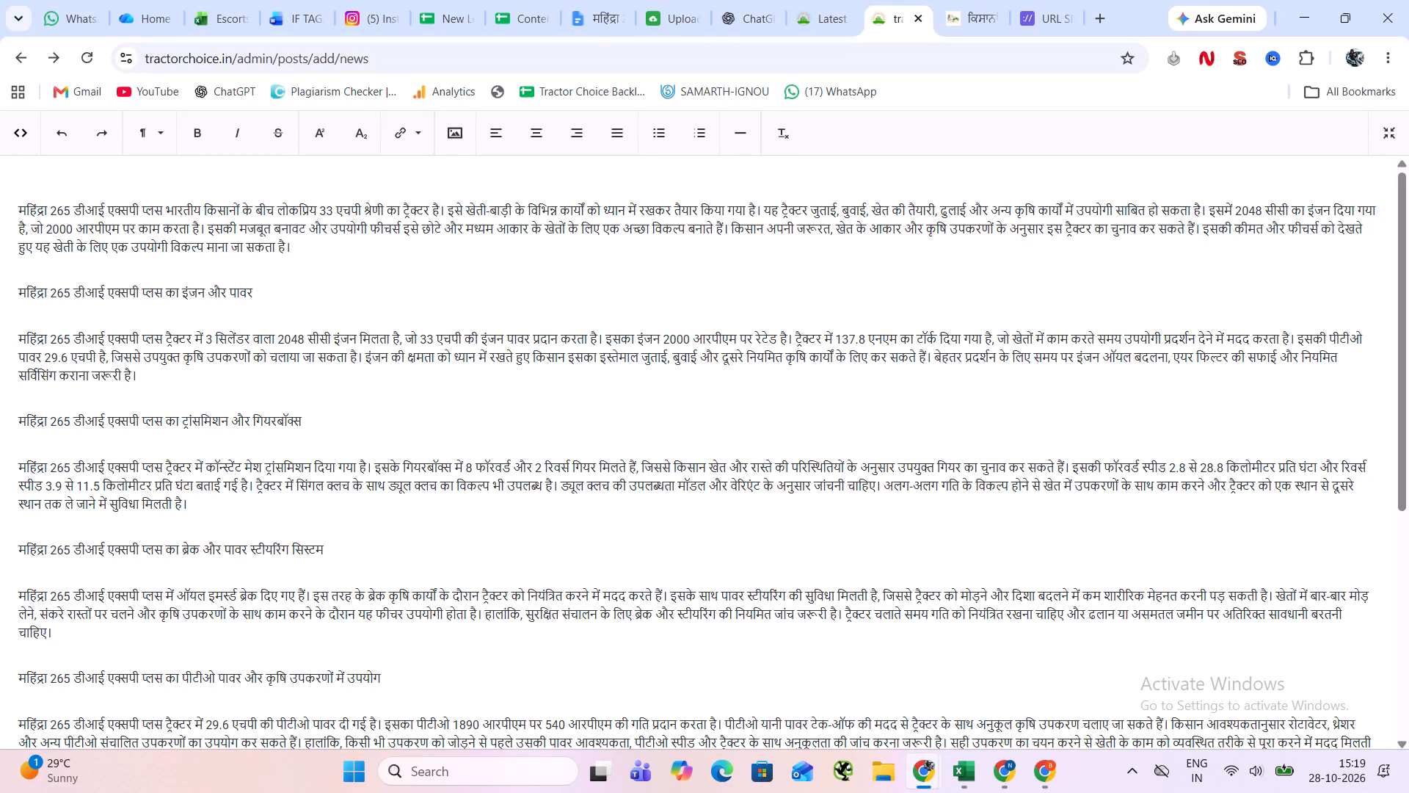
Switch to the Google Docs article and copy its heading line "जानिए महिंद्रा 265 डीआई एक्सपी प्लस ट्रैक्टर के बारे में".
left_click_drag(1408, 332, 1388, 122)
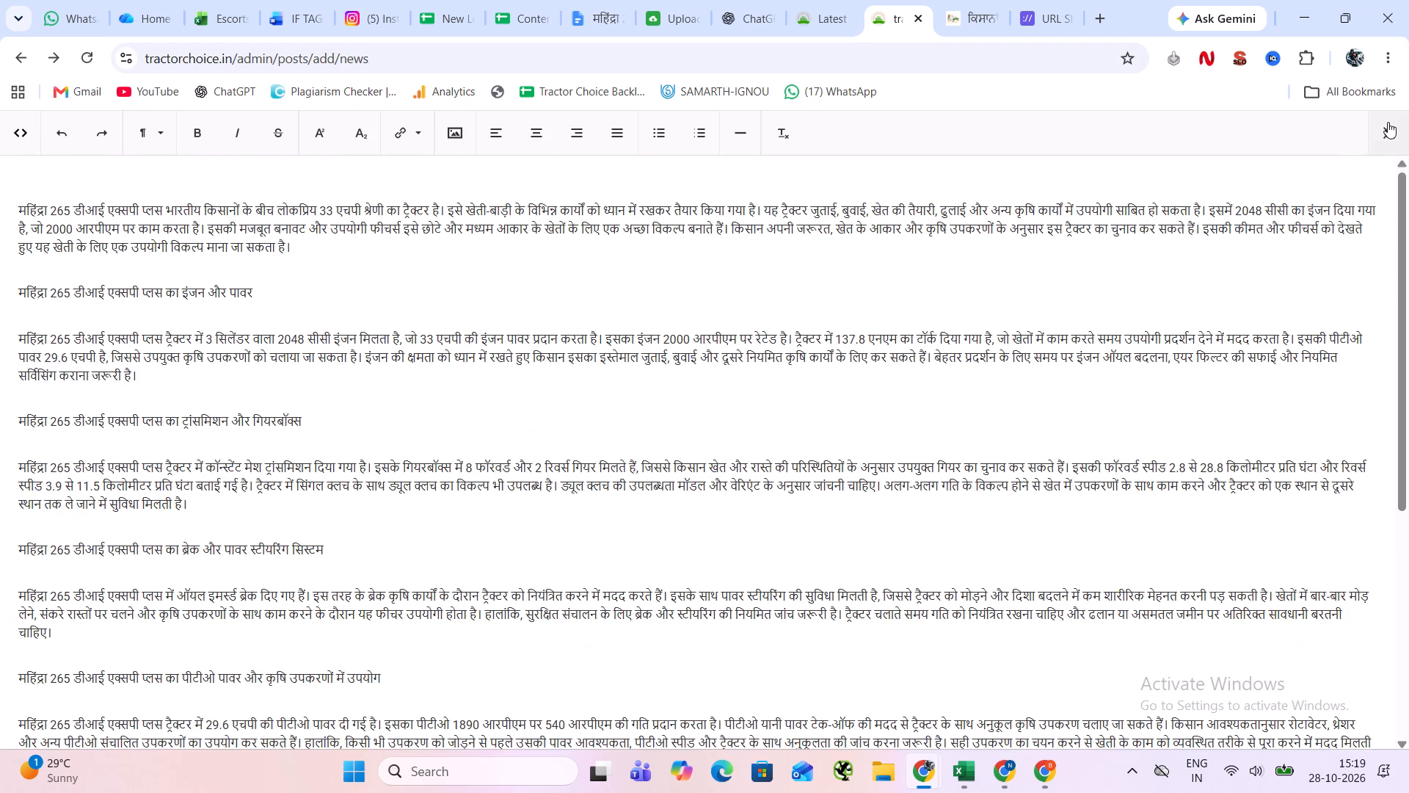
left_click(596, 1)
left_click_drag(338, 318, 338, 320)
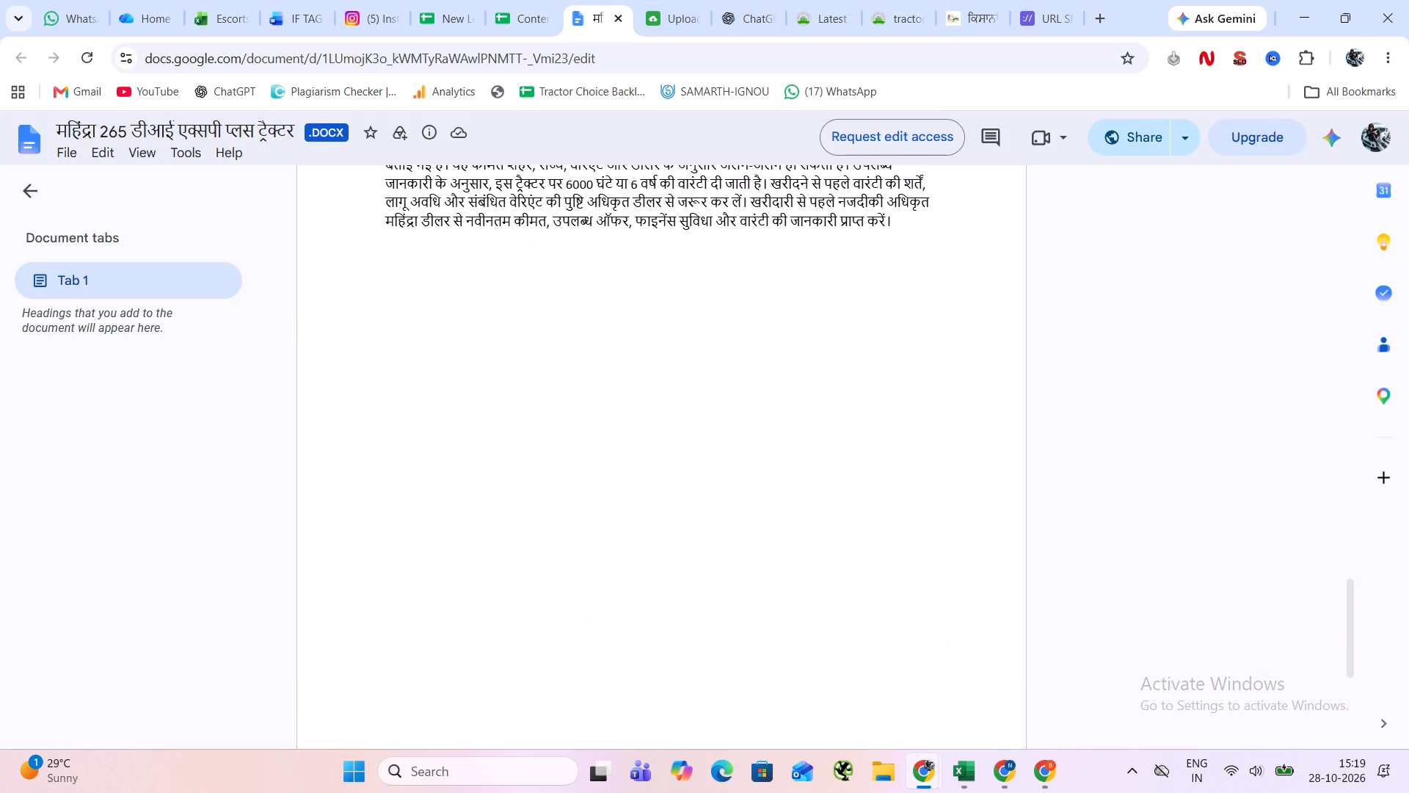
left_click_drag(338, 320, 360, 178)
left_click_drag(496, 229, 508, 1)
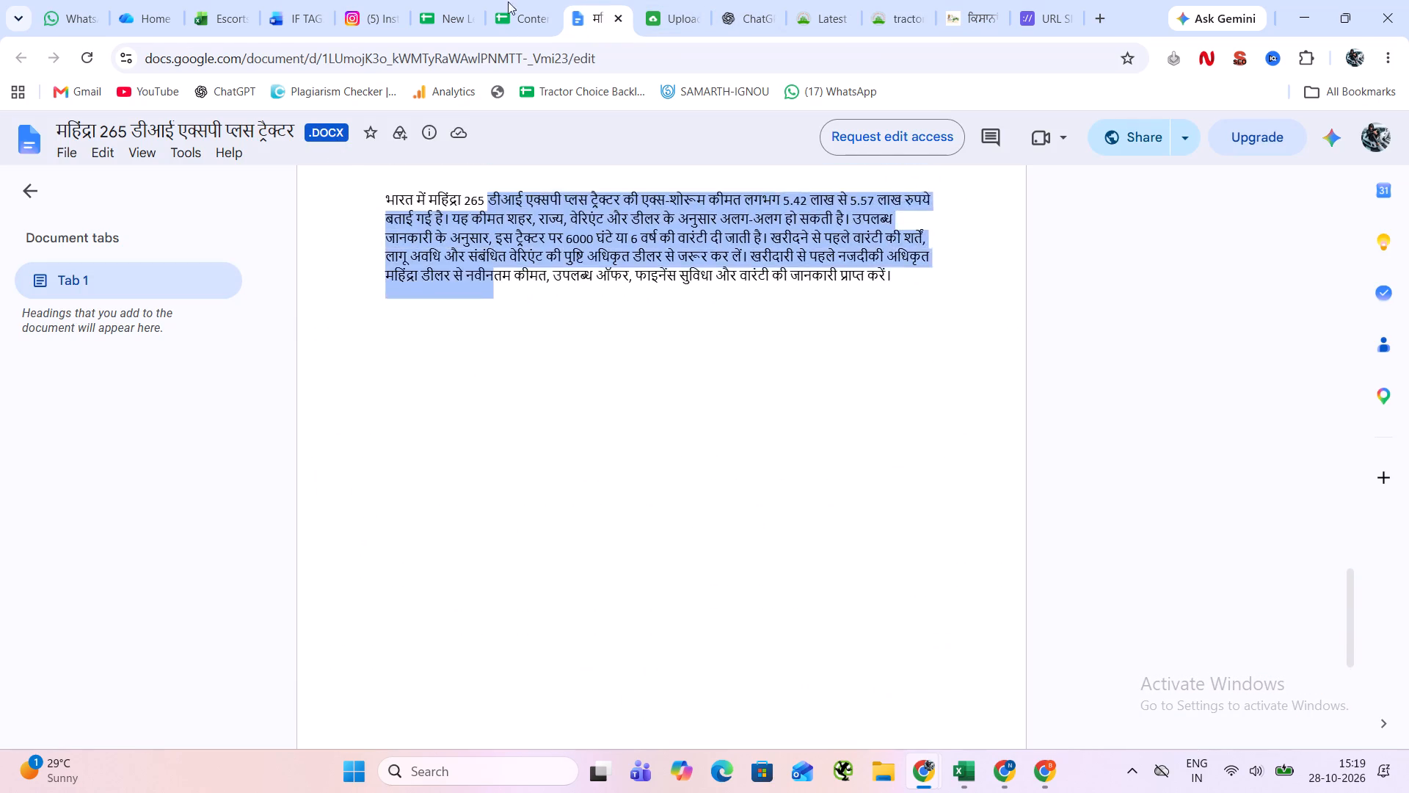
left_click_drag(508, 1, 523, 0)
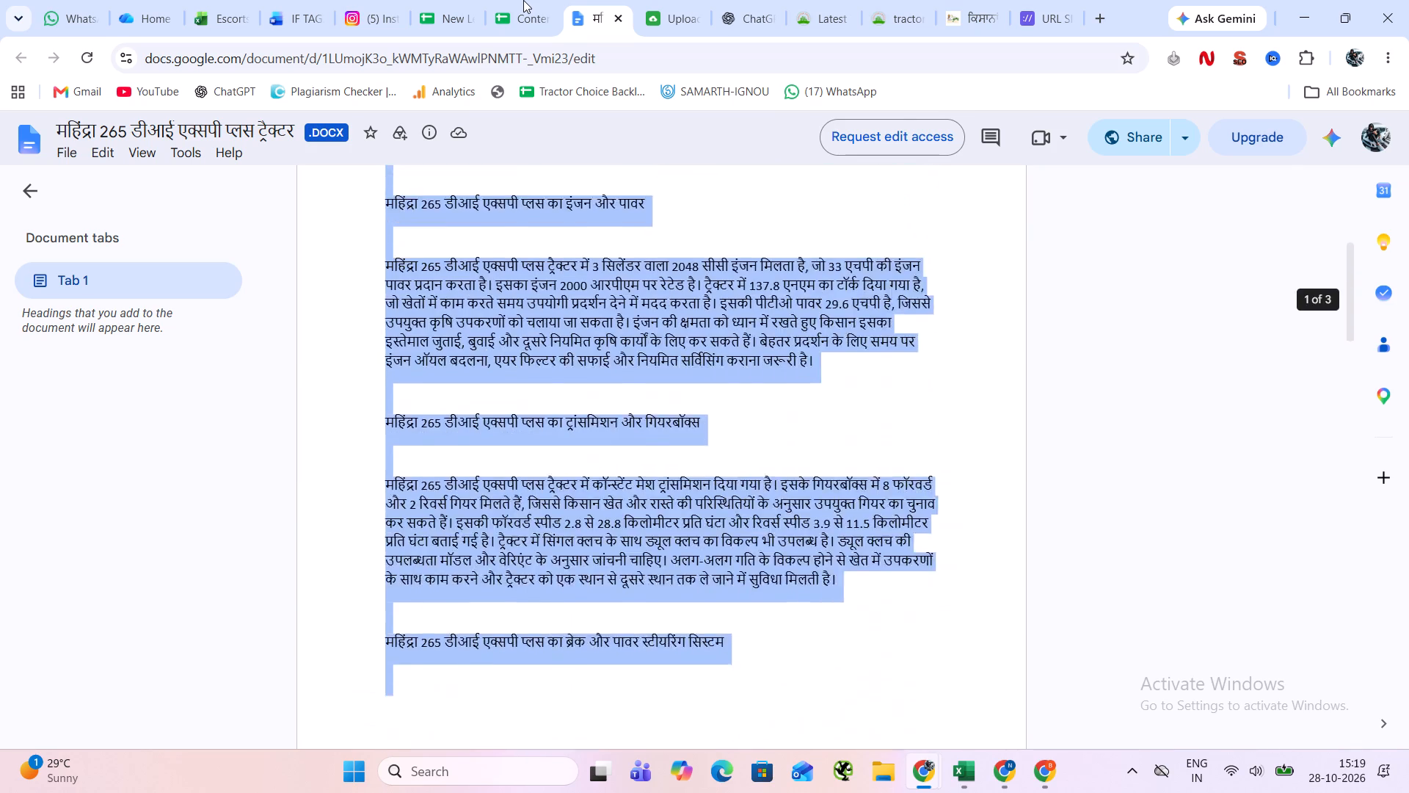
left_click_drag(523, 0, 552, 253)
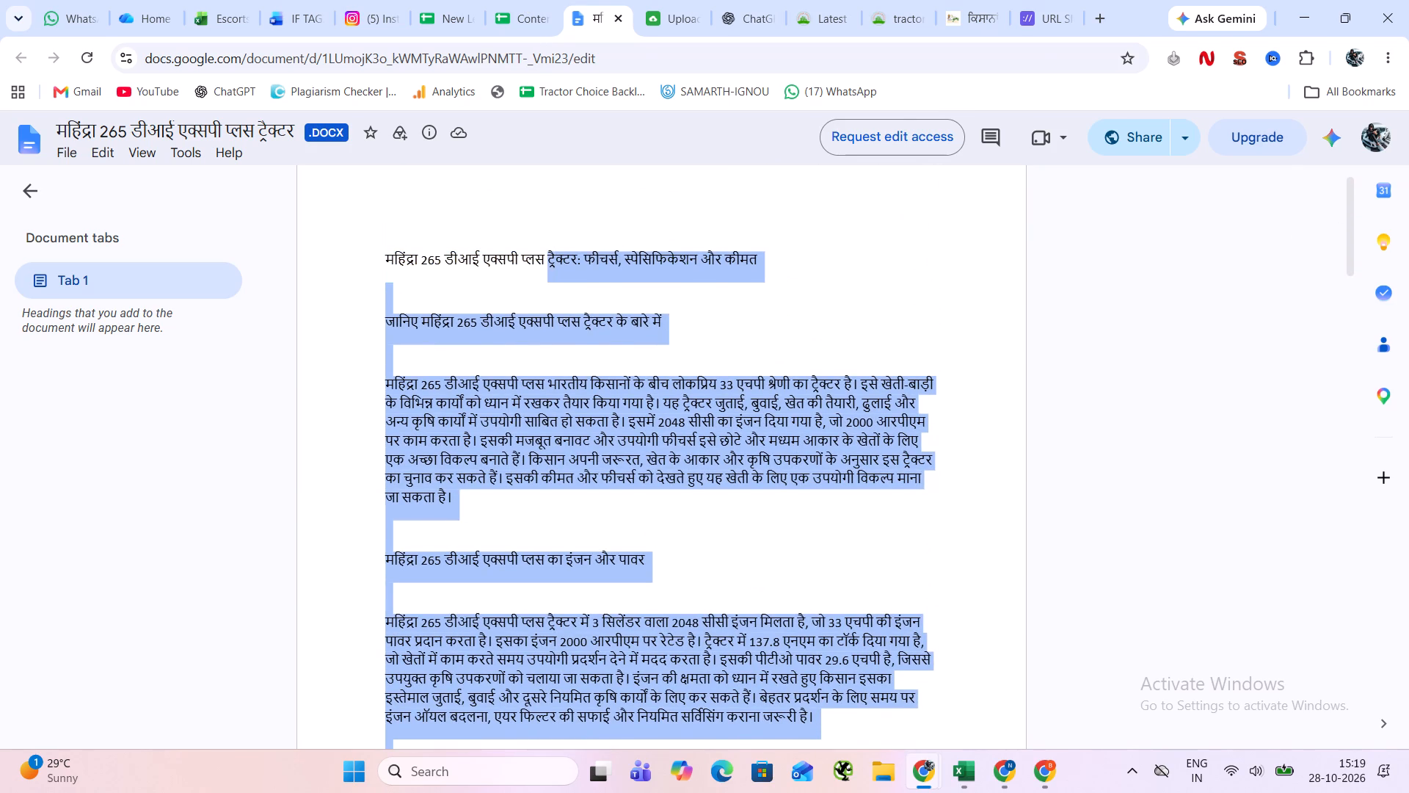
left_click(552, 253)
left_click(541, 297)
left_click(531, 312)
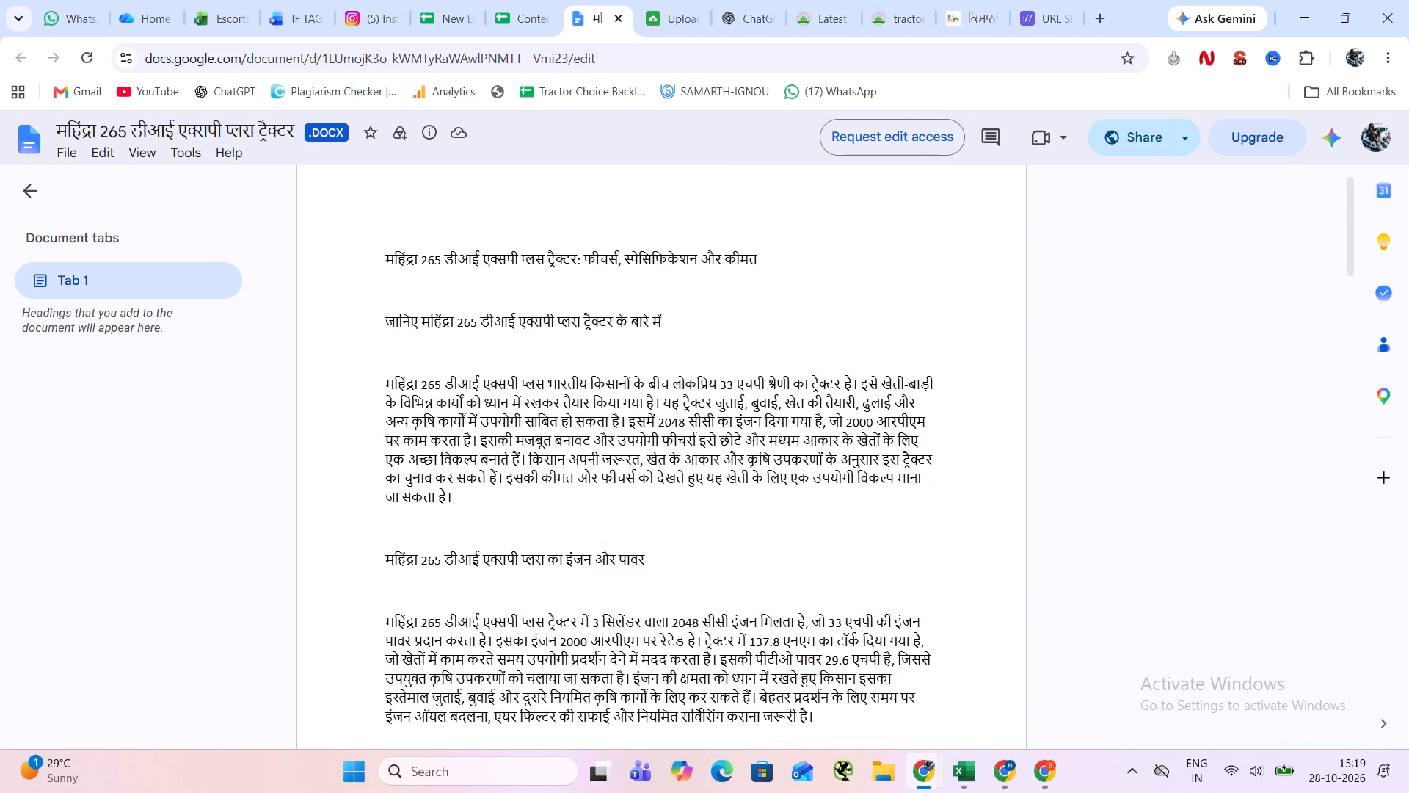
triple_click(531, 312)
triple_click(523, 322)
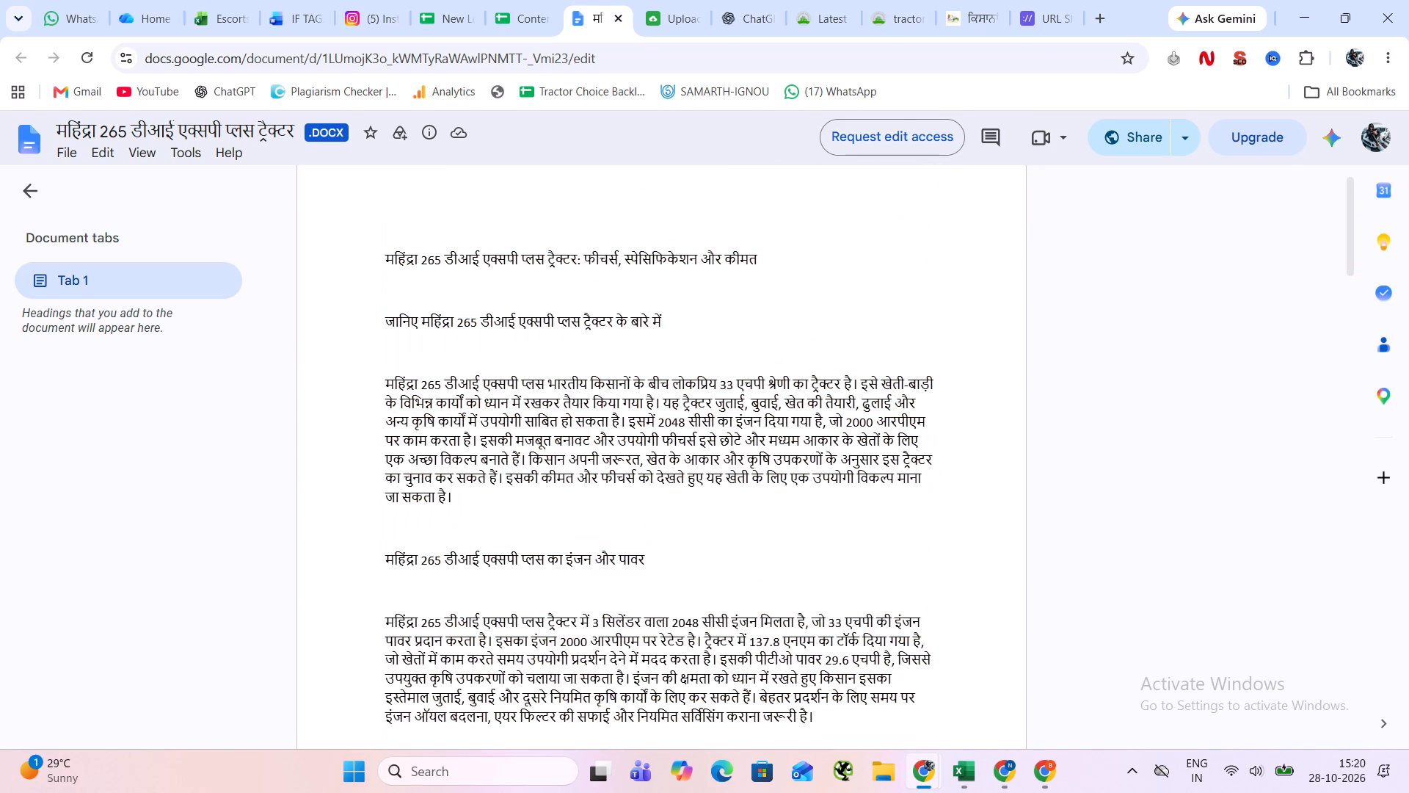
right_click(523, 322)
left_click(567, 340)
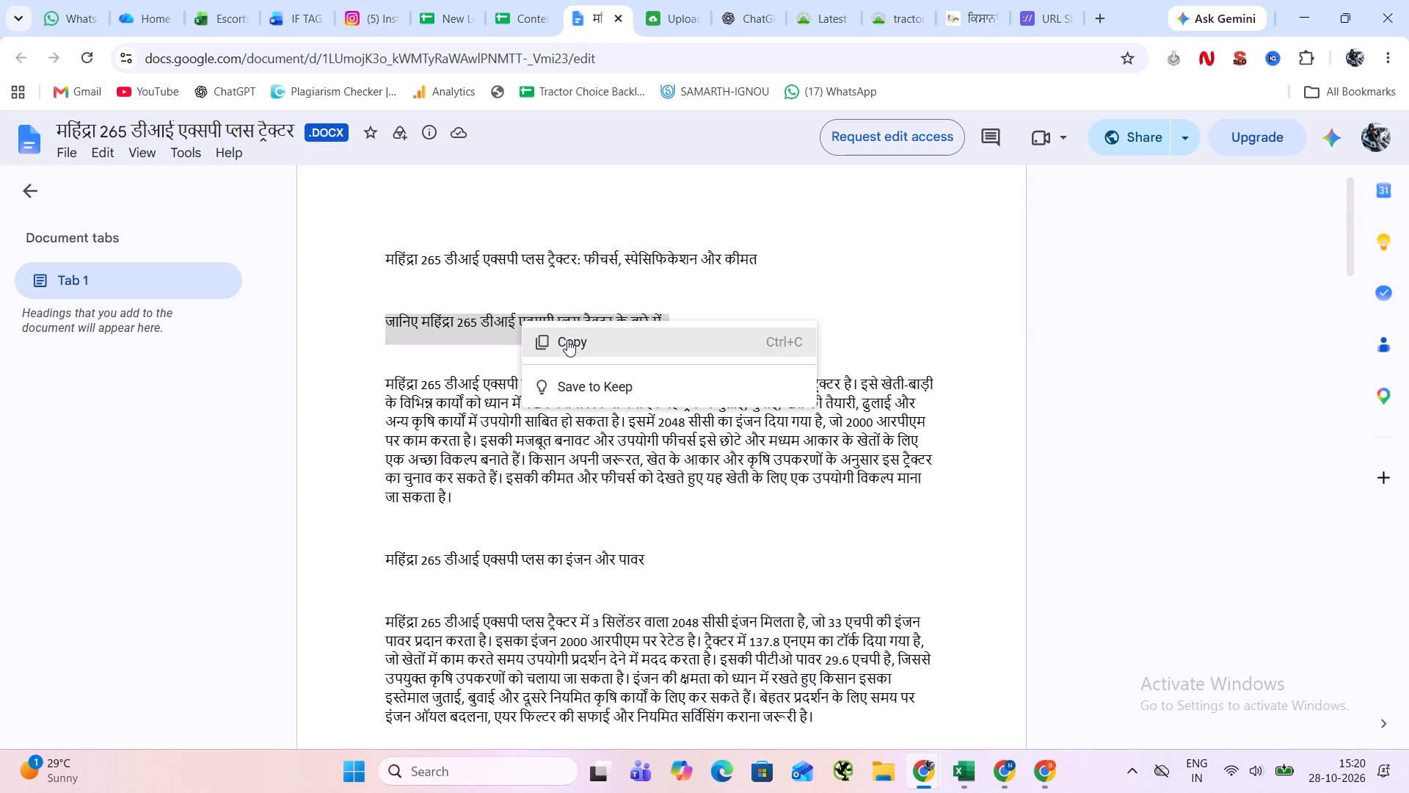
Paste the copied heading as plain text at the start of the tractorchoice.in news post and delete the extra blank line beneath it.
left_click(891, 7)
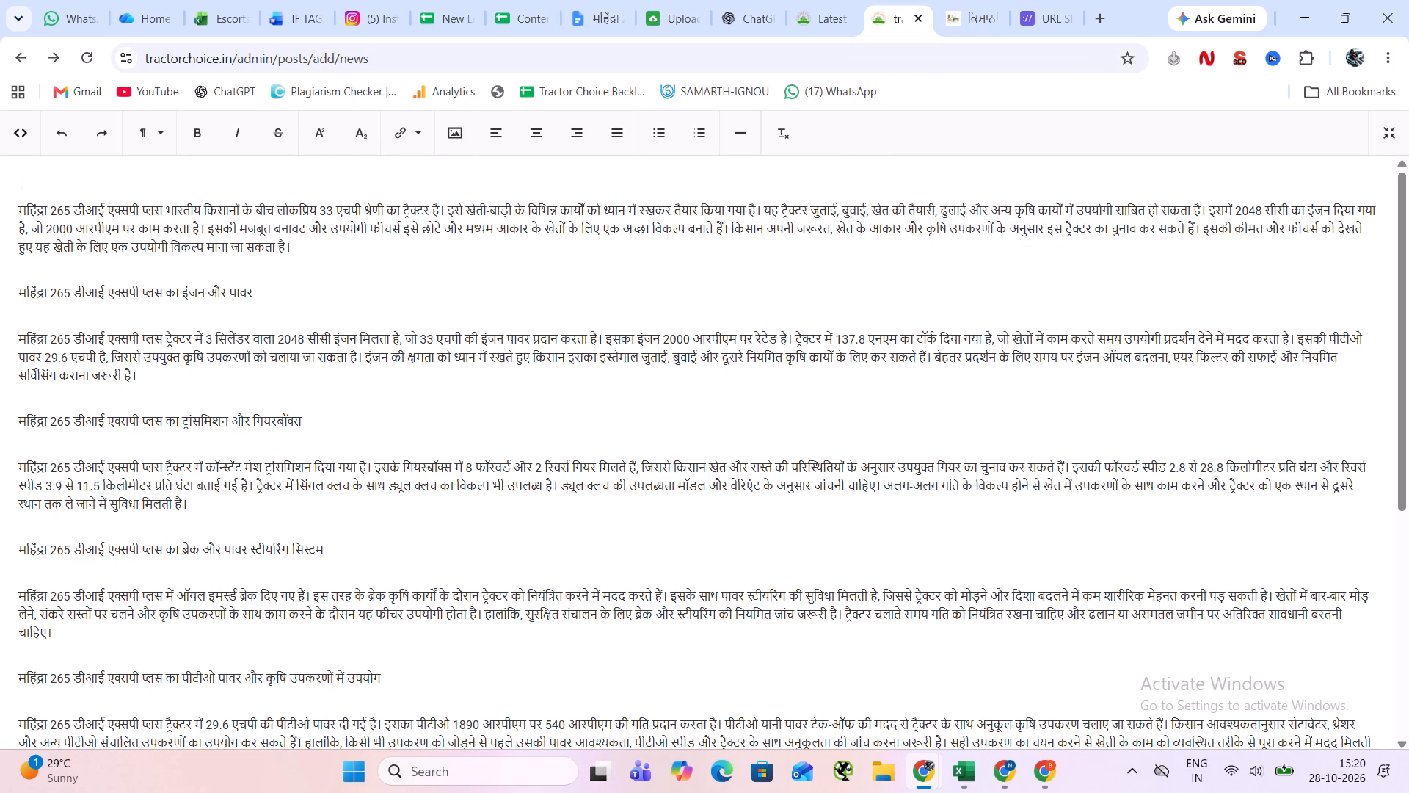
key("ctrl+shift+v")
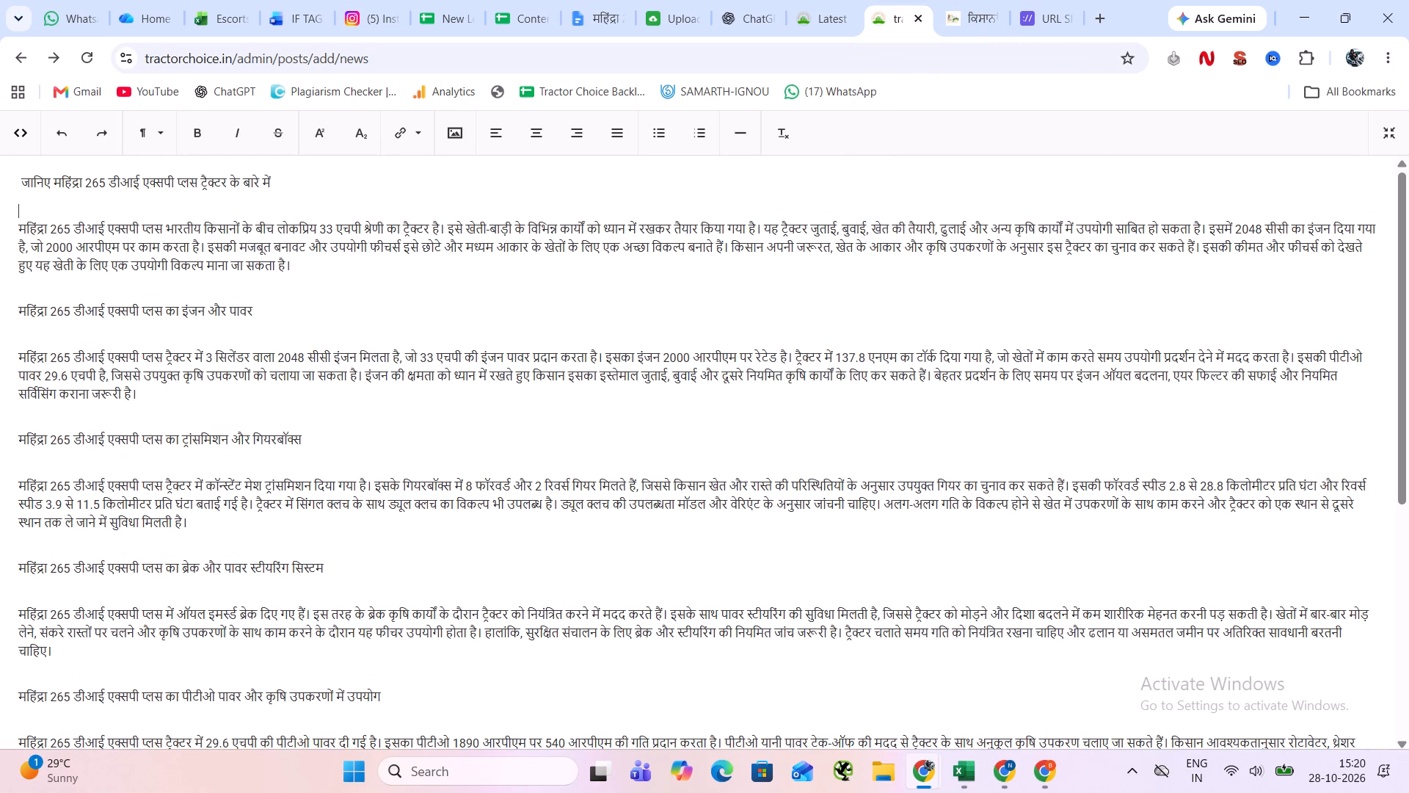
key("BackSpace")
Delete the blank lines before and after the "इंजन और पावर" heading.
key("Down")
key("Down")
key("Down")
key("Down")
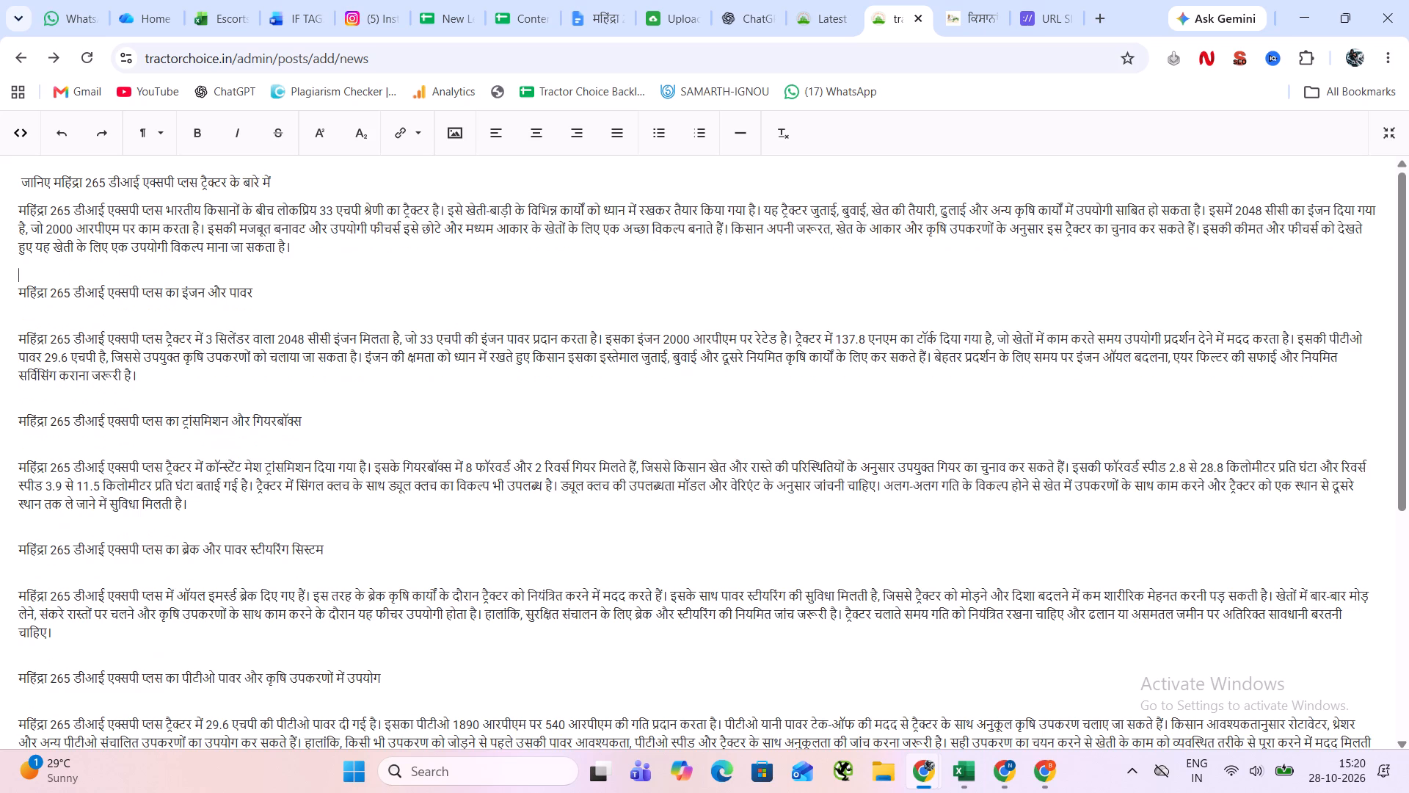
key("BackSpace")
key("Down")
key("Down")
key("BackSpace")
Delete the blank lines before and after the "ट्रांसमिशन और गियरबॉक्स" heading.
key("Down")
key("Down")
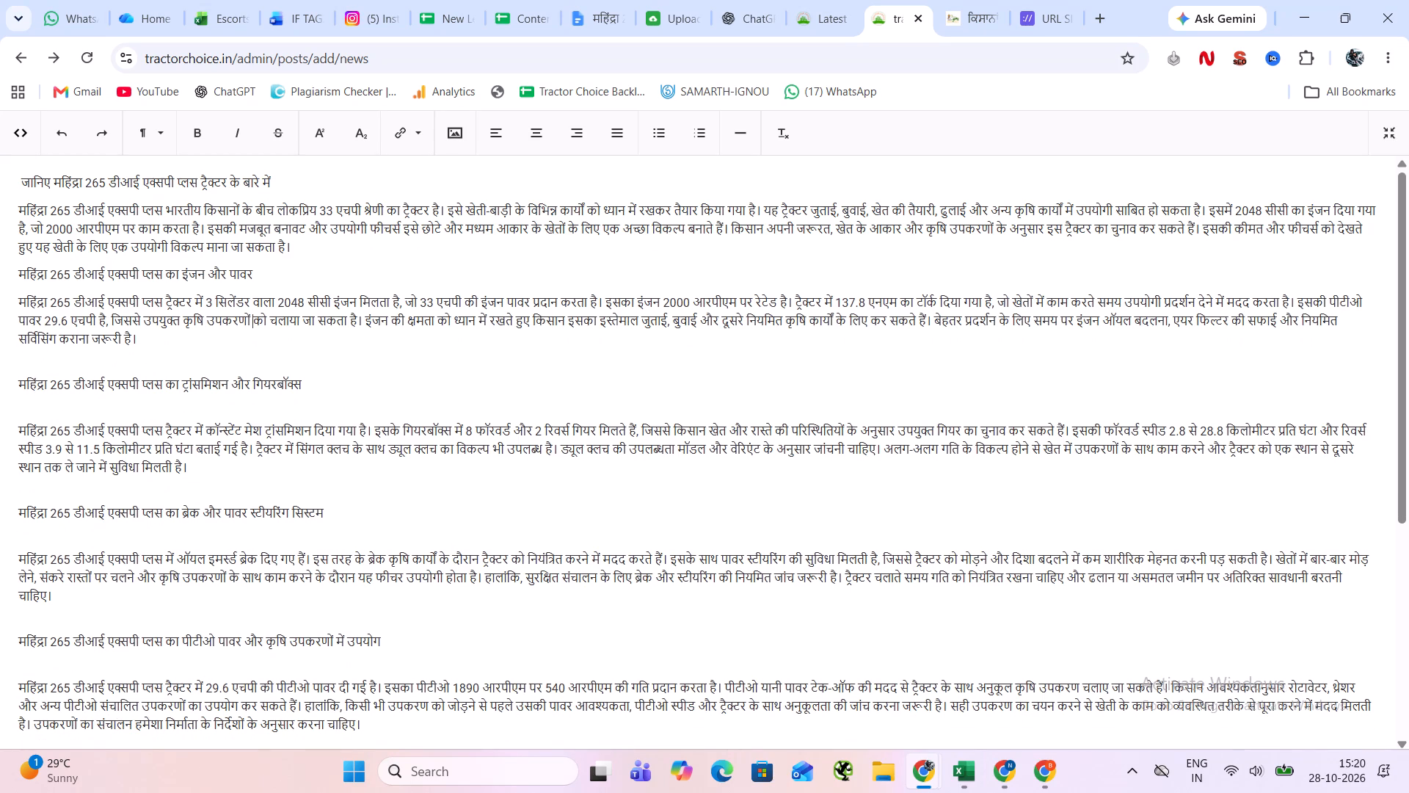
key("Down")
key("Down")
key("BackSpace")
key("Down")
key("Down")
key("BackSpace")
Delete the blank lines before and after the "ब्रेक और पावर स्टीयरिंग सिस्टम" heading.
key("Down")
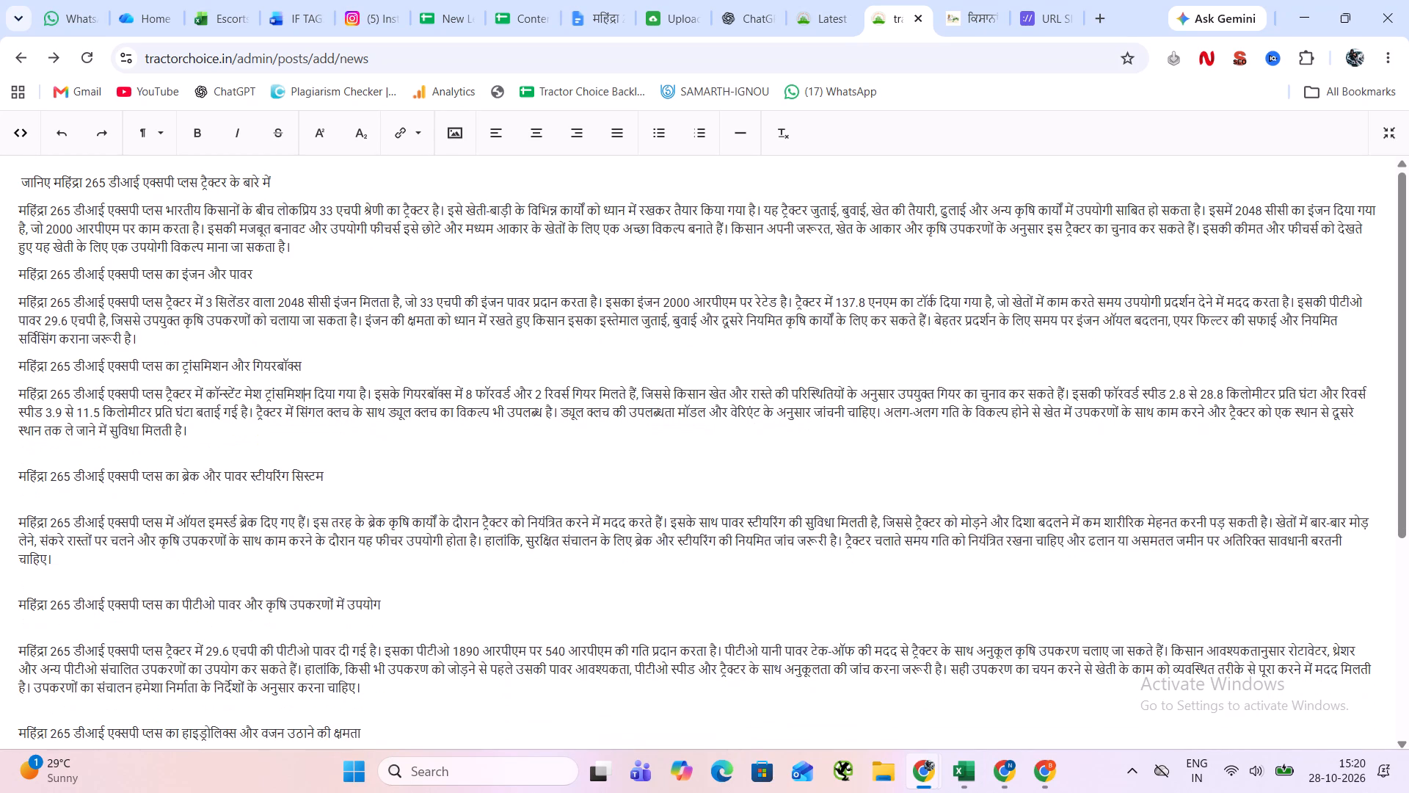
key("Down")
key("Down")
key("Down")
key("BackSpace")
key("Down")
key("Down")
key("BackSpace")
Delete the blank lines before and after the "पीटीओ पावर और कृषि उपकरणों में उपयोग" heading.
key("Down")
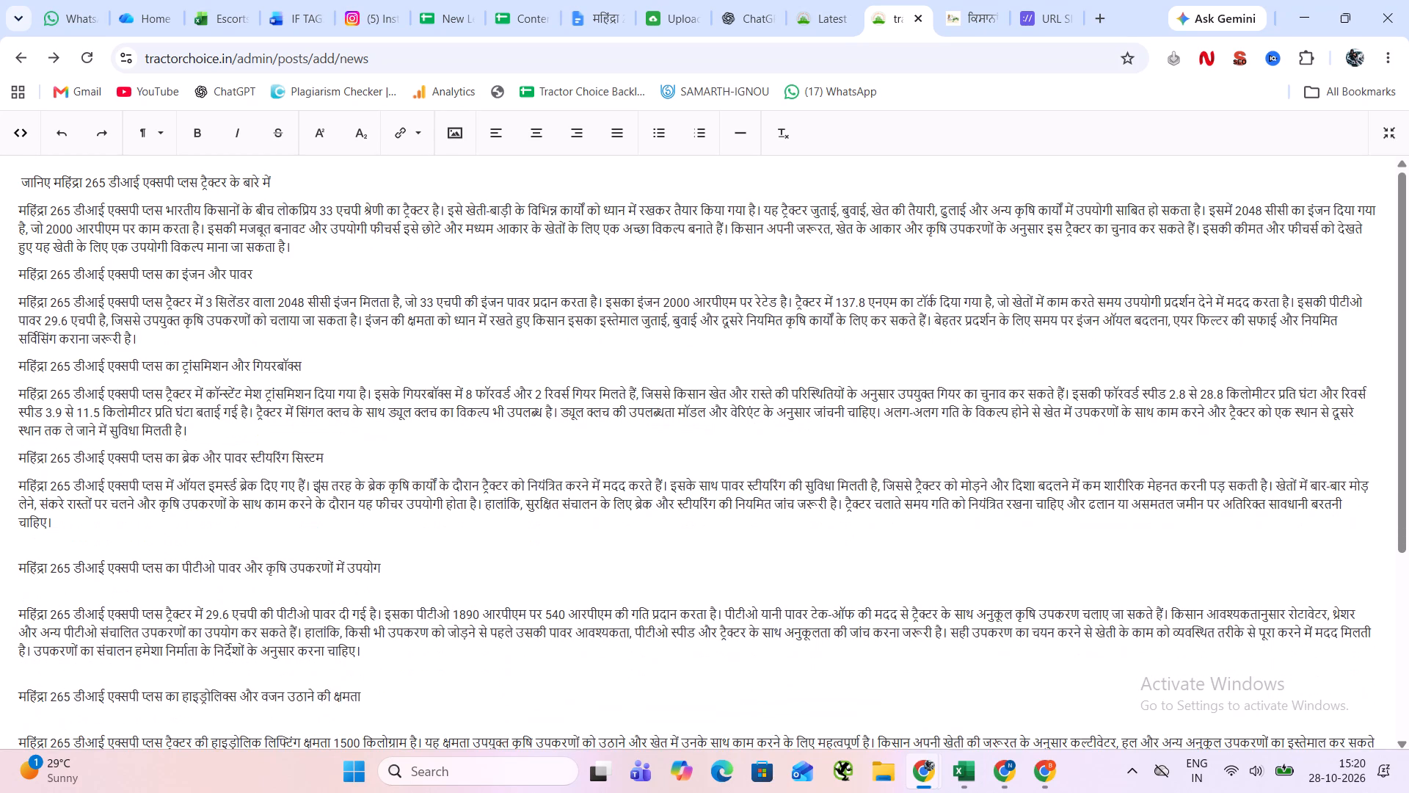
key("Down")
key("Down")
key("Down")
key("BackSpace")
key("Down")
key("Down")
key("BackSpace")
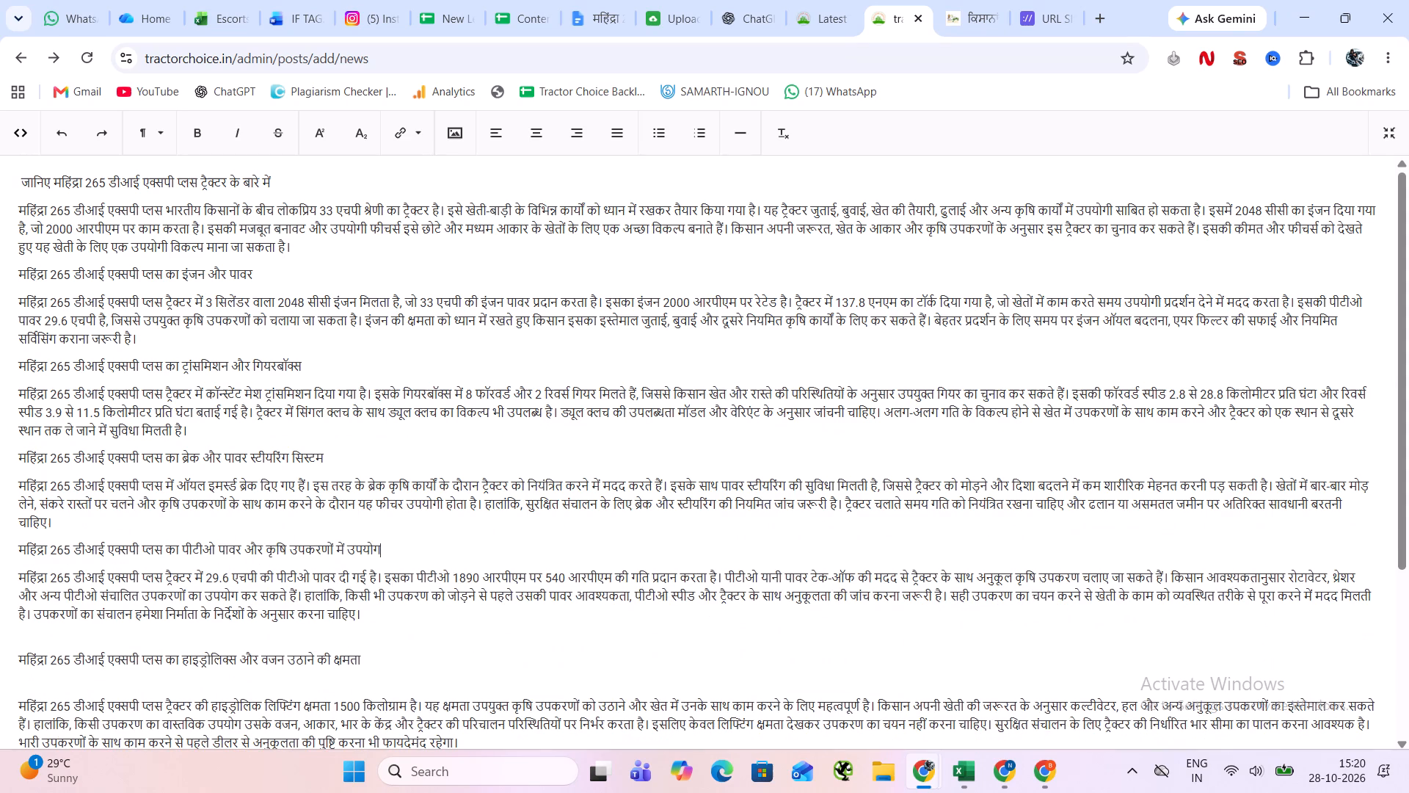
Delete the blank lines before and after the "हाइड्रोलिक्स और वजन उठाने की क्षमता" heading.
key("Down")
key("Down")
key("Down")
key("Down")
key("BackSpace")
key("Down")
key("Down")
key("BackSpace")
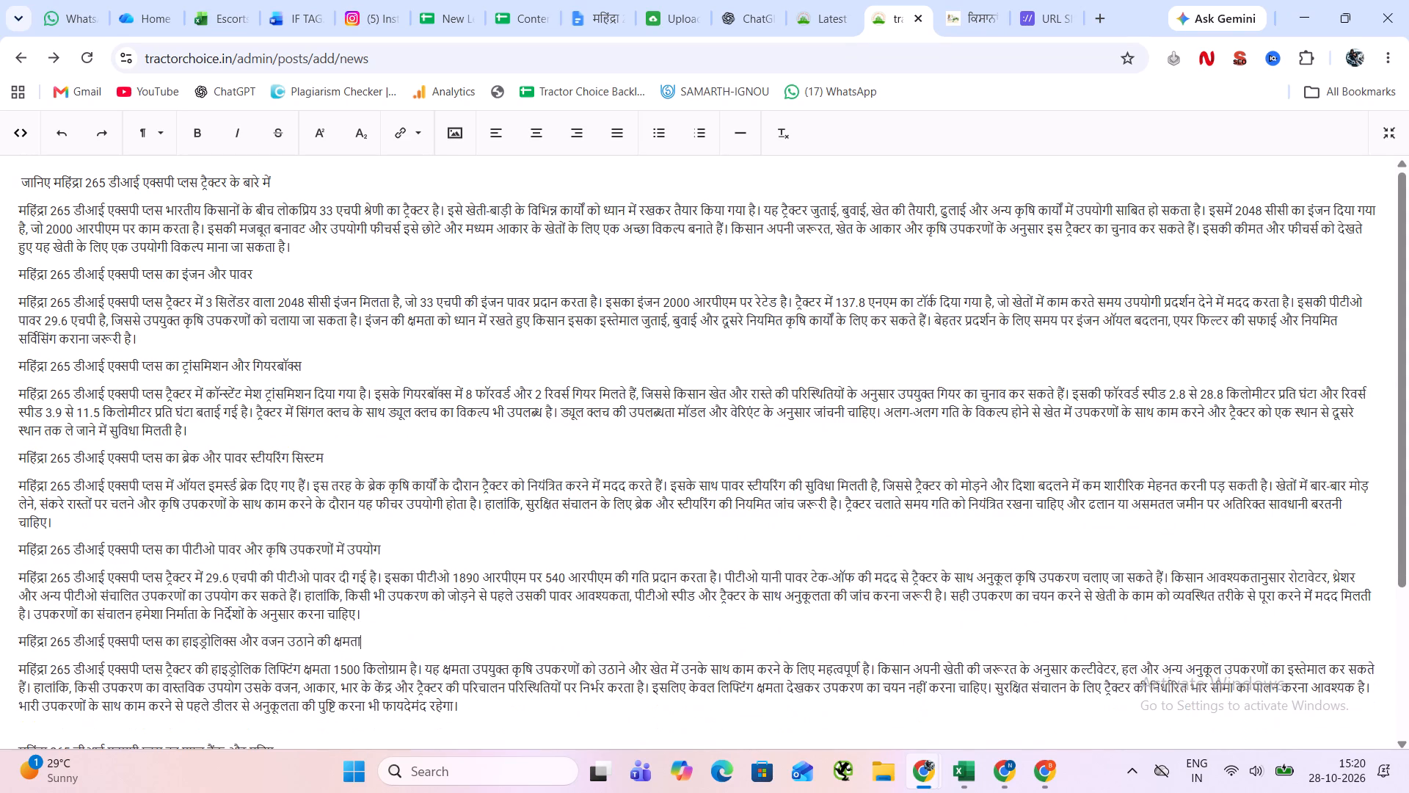
Delete the blank lines before and after the "फ्यूल टैंक और पहिए" heading.
key("Down")
key("Down")
key("Down")
key("Down")
key("Down")
key("Down")
key("Down")
key("Down")
key("Down")
key("Down")
key("Down")
key("Down")
key("Down")
key("Down")
key("Down")
key("Down")
key("Down")
key("Down")
key("Down")
key("Down")
key("Up")
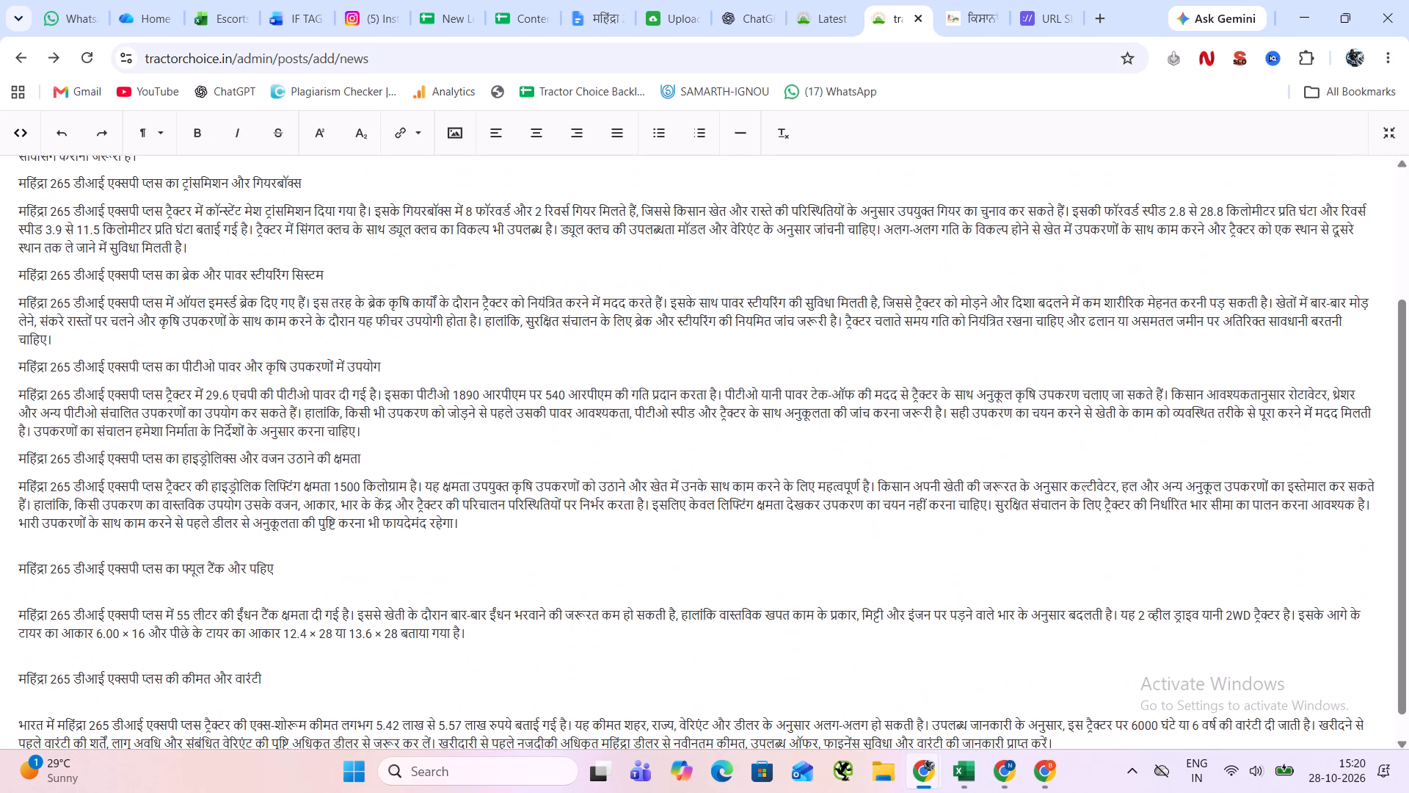
key("Up")
key("Up")
key("Up")
key("Up")
key("Up")
key("Up")
key("Up")
key("Up")
key("BackSpace")
key("Down")
key("Down")
key("BackSpace")
Delete the blank lines before and after the "कीमत और वारंटी" heading.
key("Down")
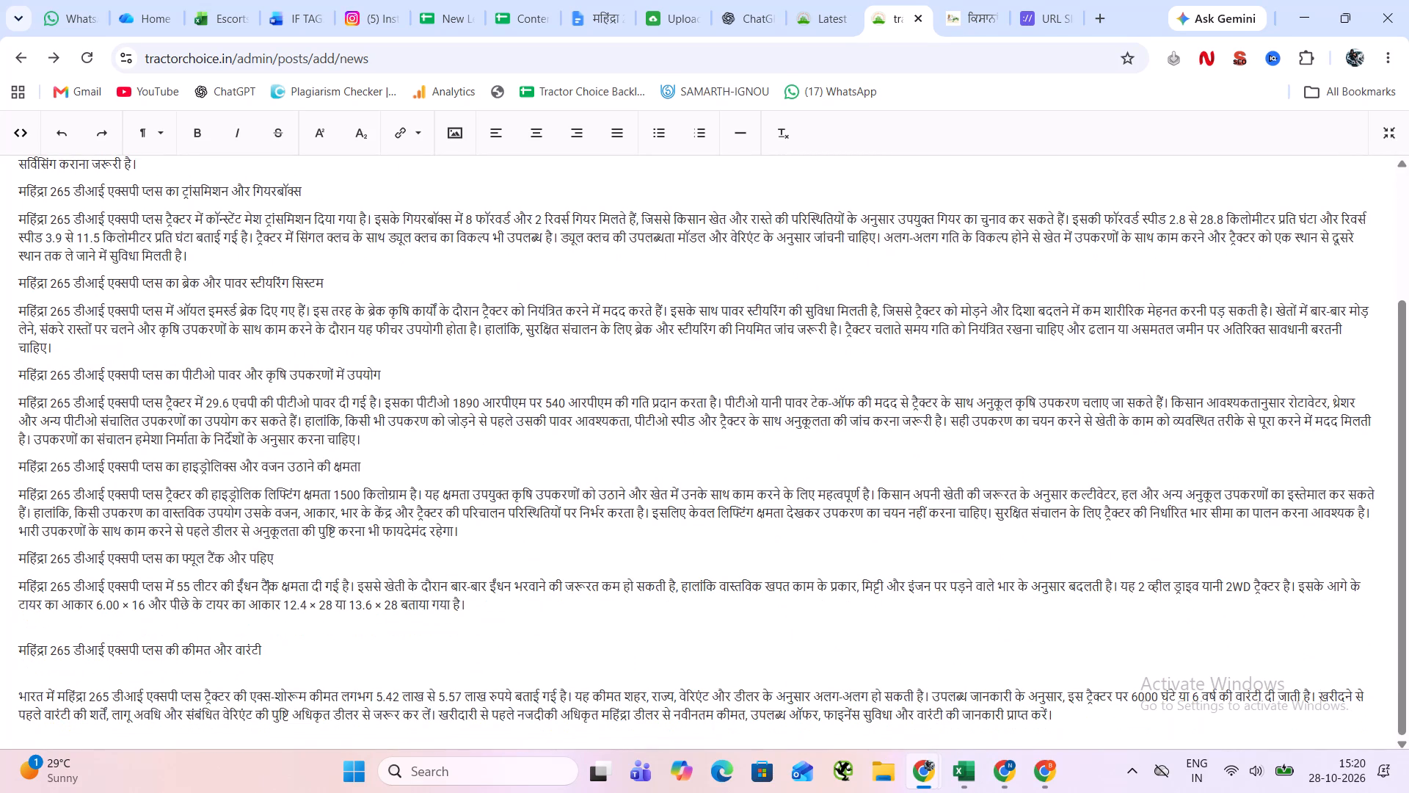
key("Down")
key("Down")
key("BackSpace")
key("Down")
key("Down")
key("BackSpace")
key("Down")
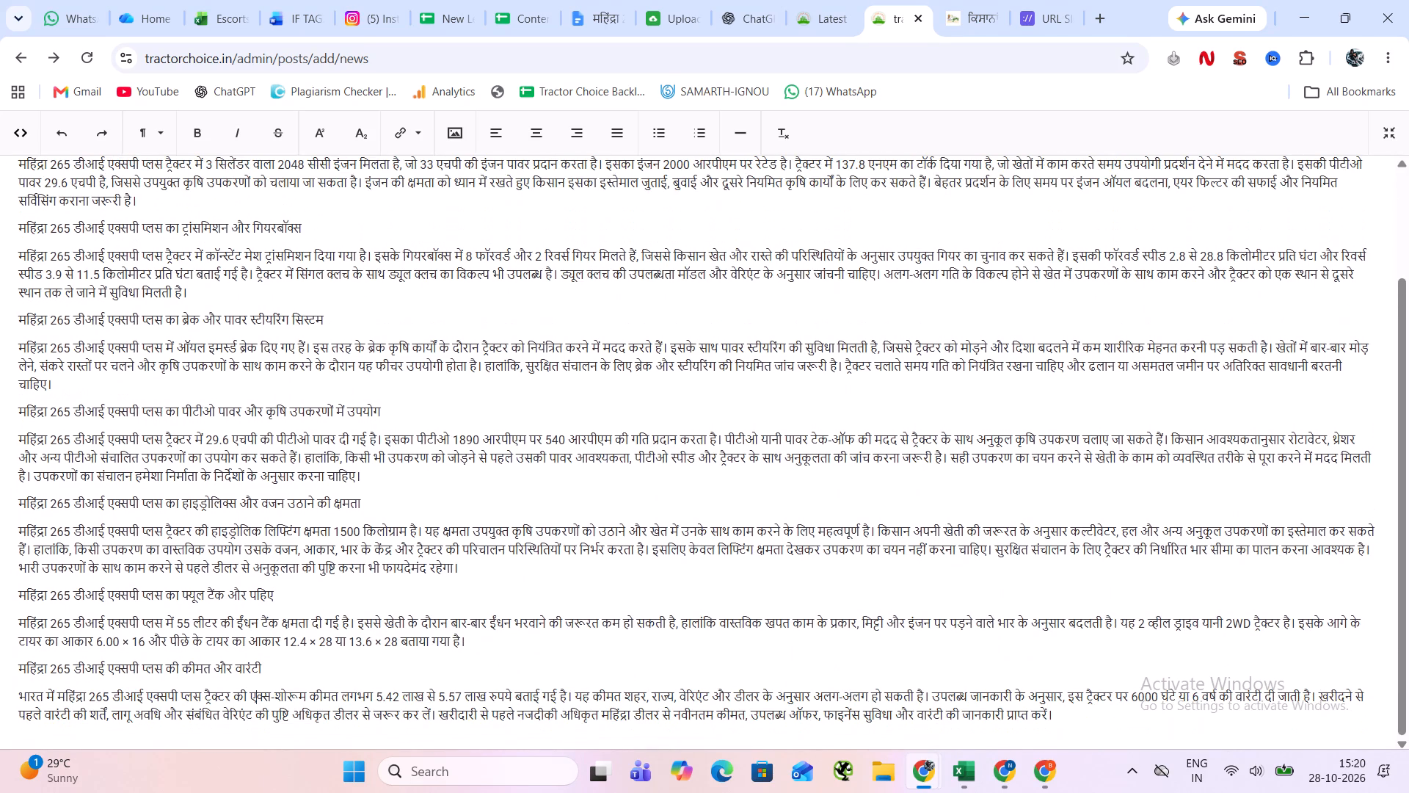
key("Down")
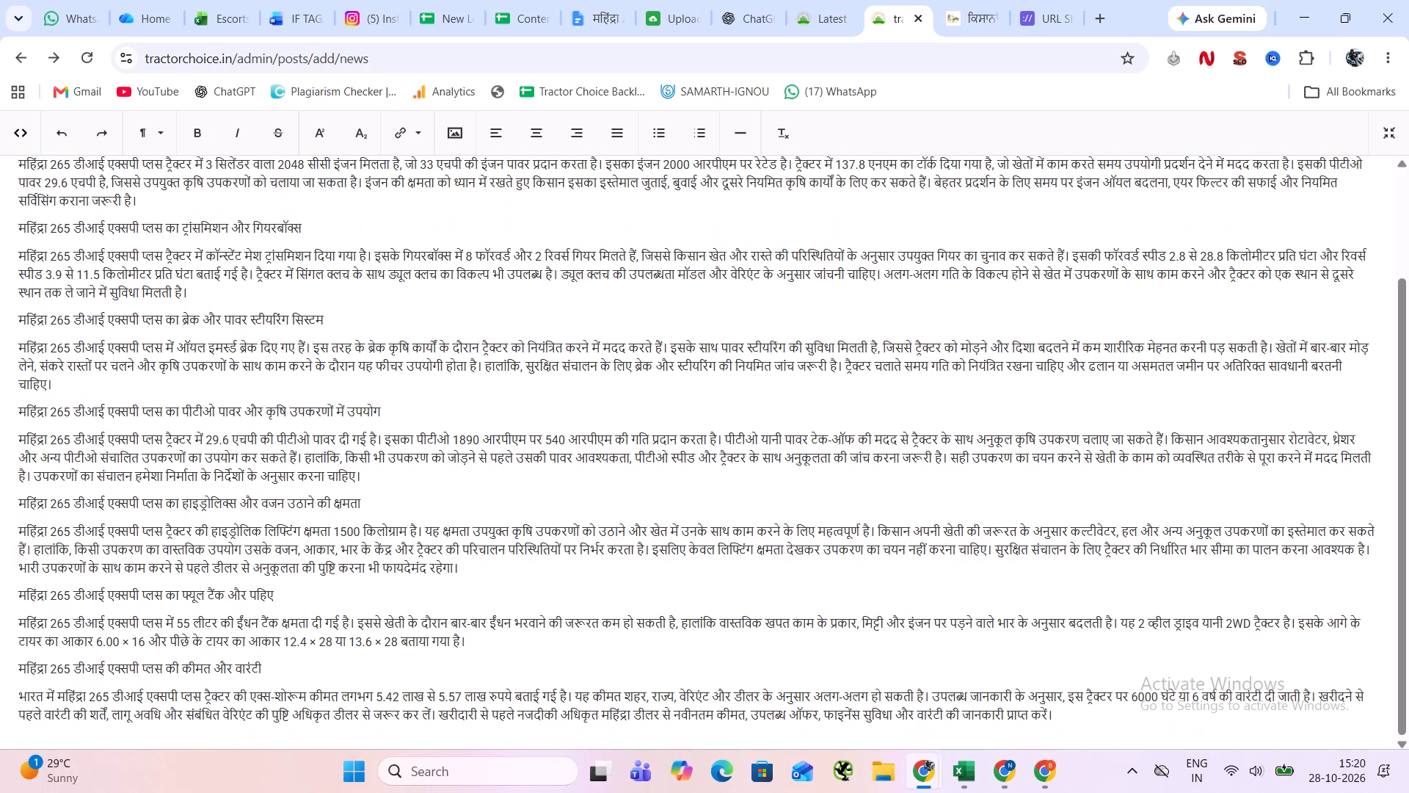
key("ctrl+z")
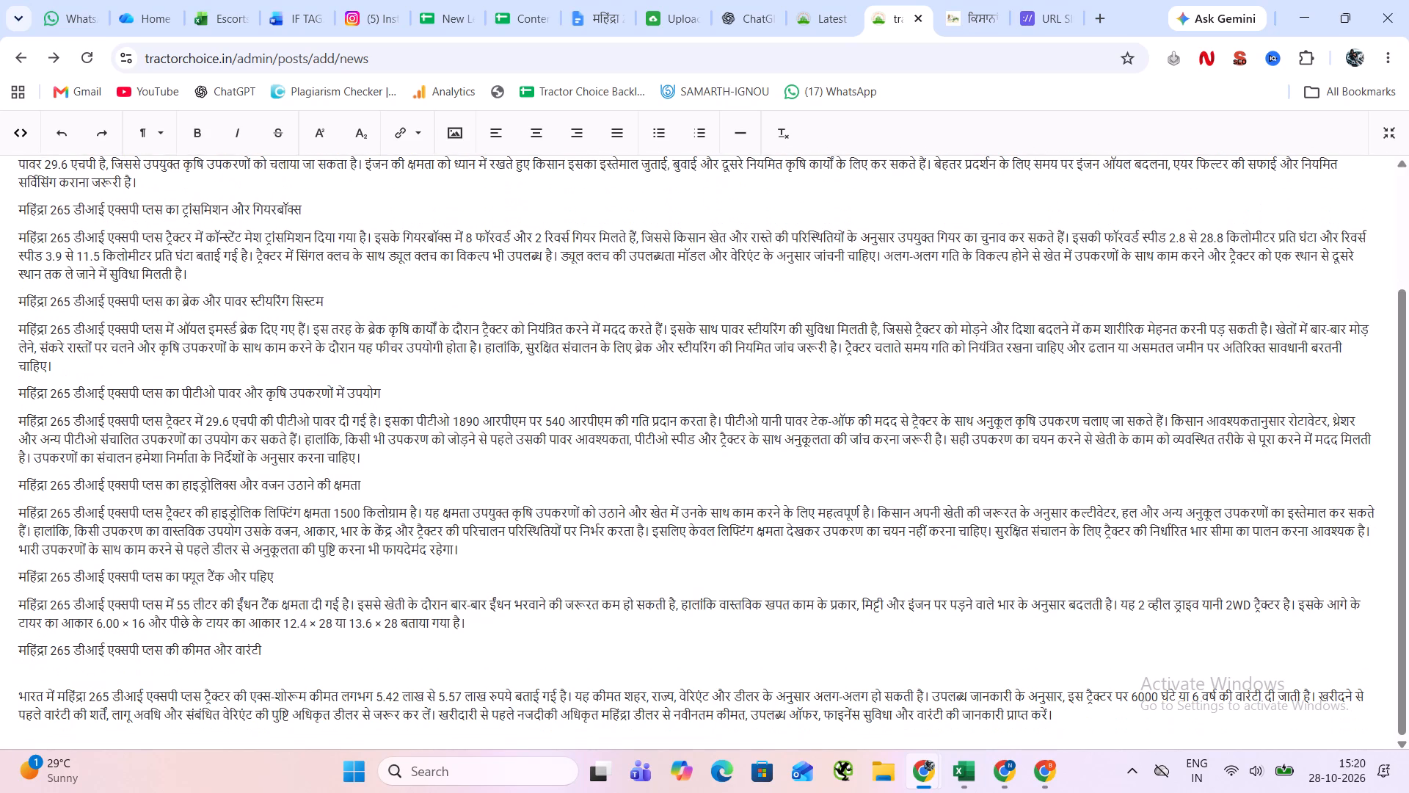
key("BackSpace")
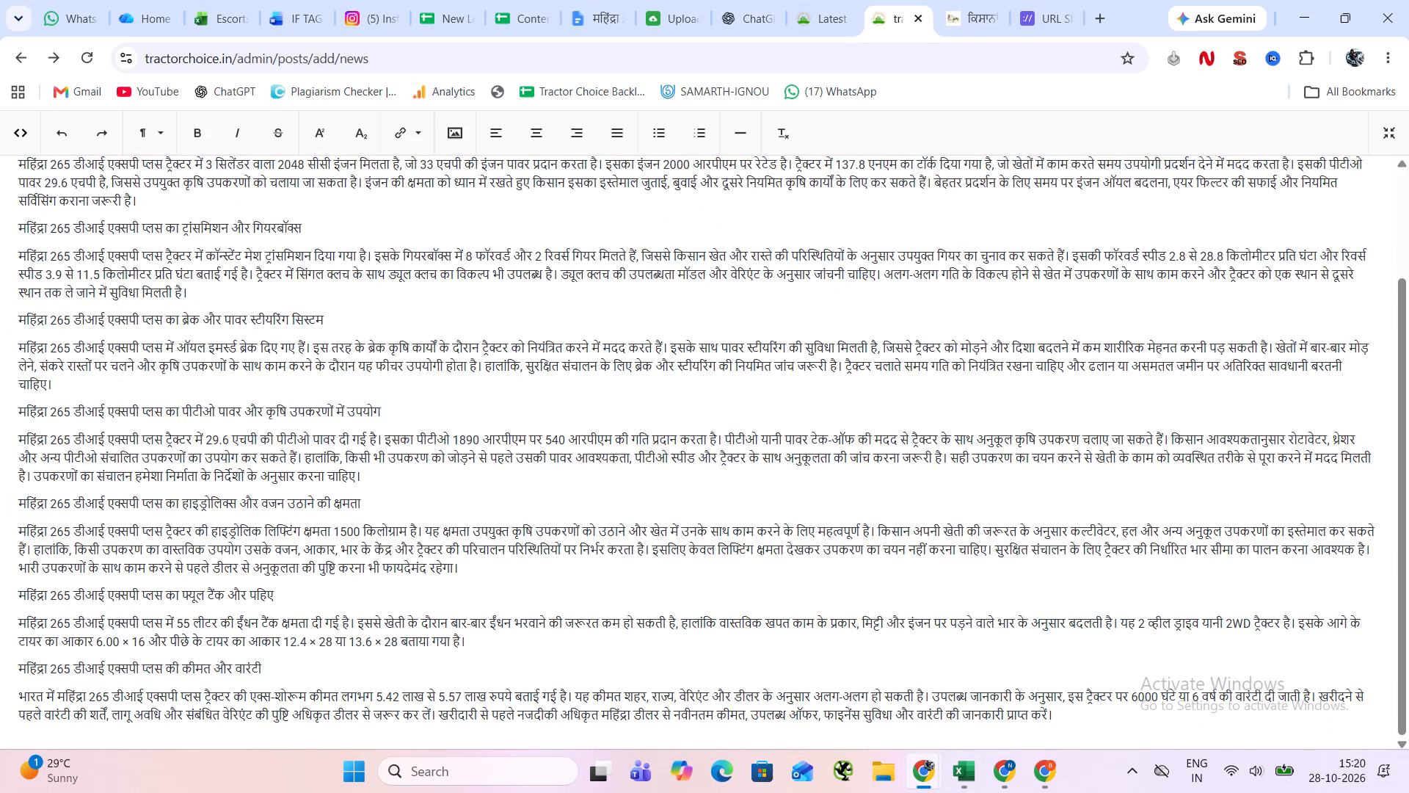
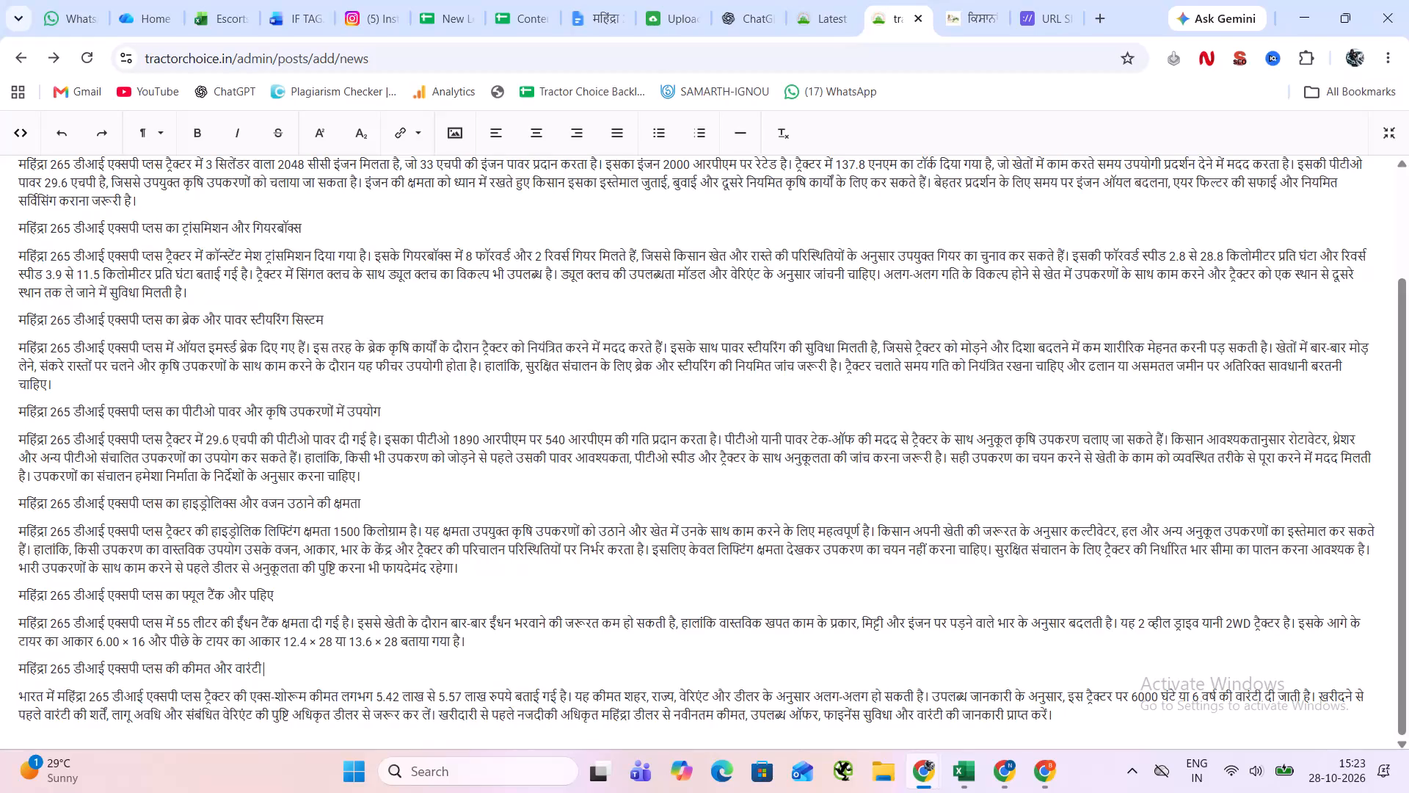
Format the opening line "जानिए महिंद्रा 265 डीआई एक्सपी प्लस ट्रैक्टर के बारे में" as a bold Header 2.
left_click(1408, 212)
left_click_drag(1408, 212, 1405, 449)
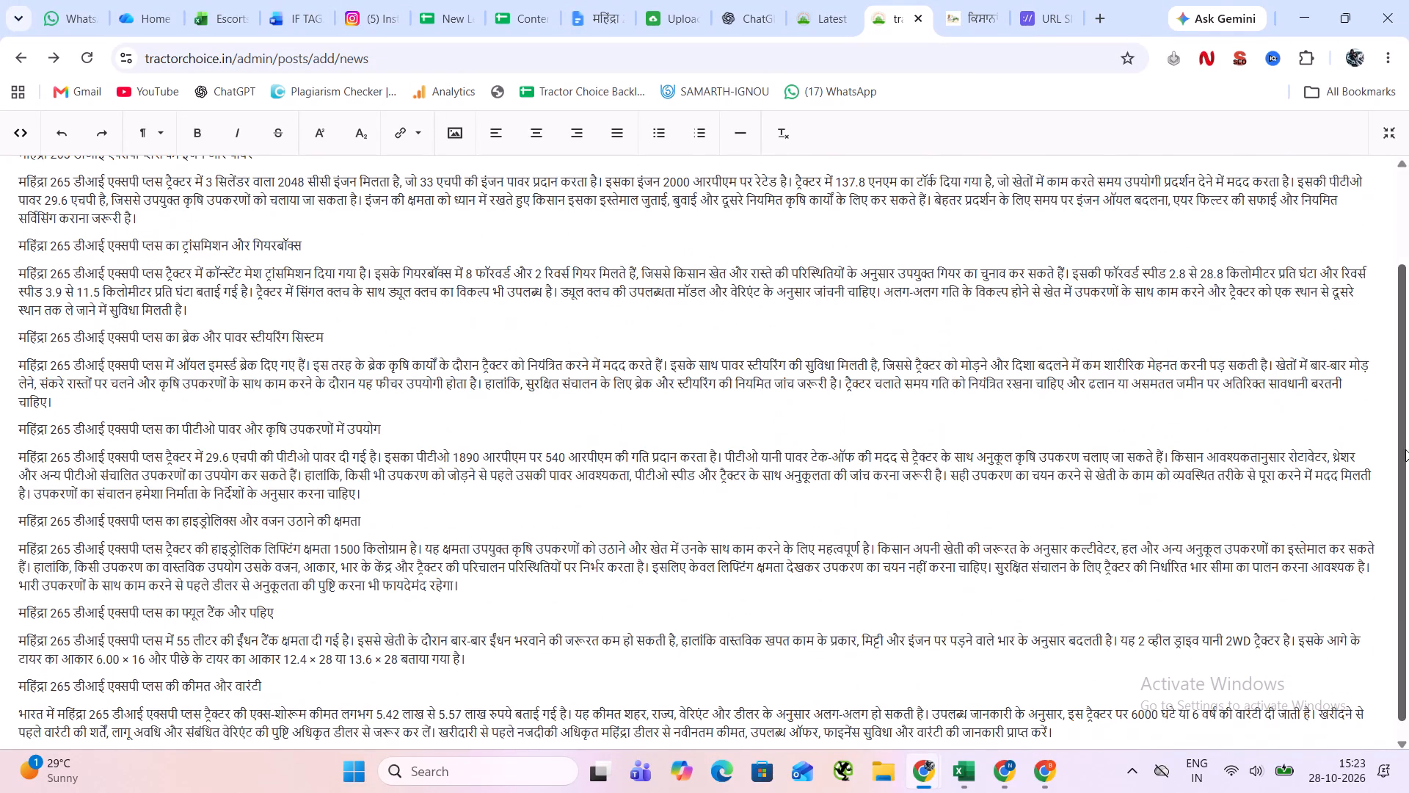
left_click_drag(1405, 449, 1408, 220)
left_click(1408, 173)
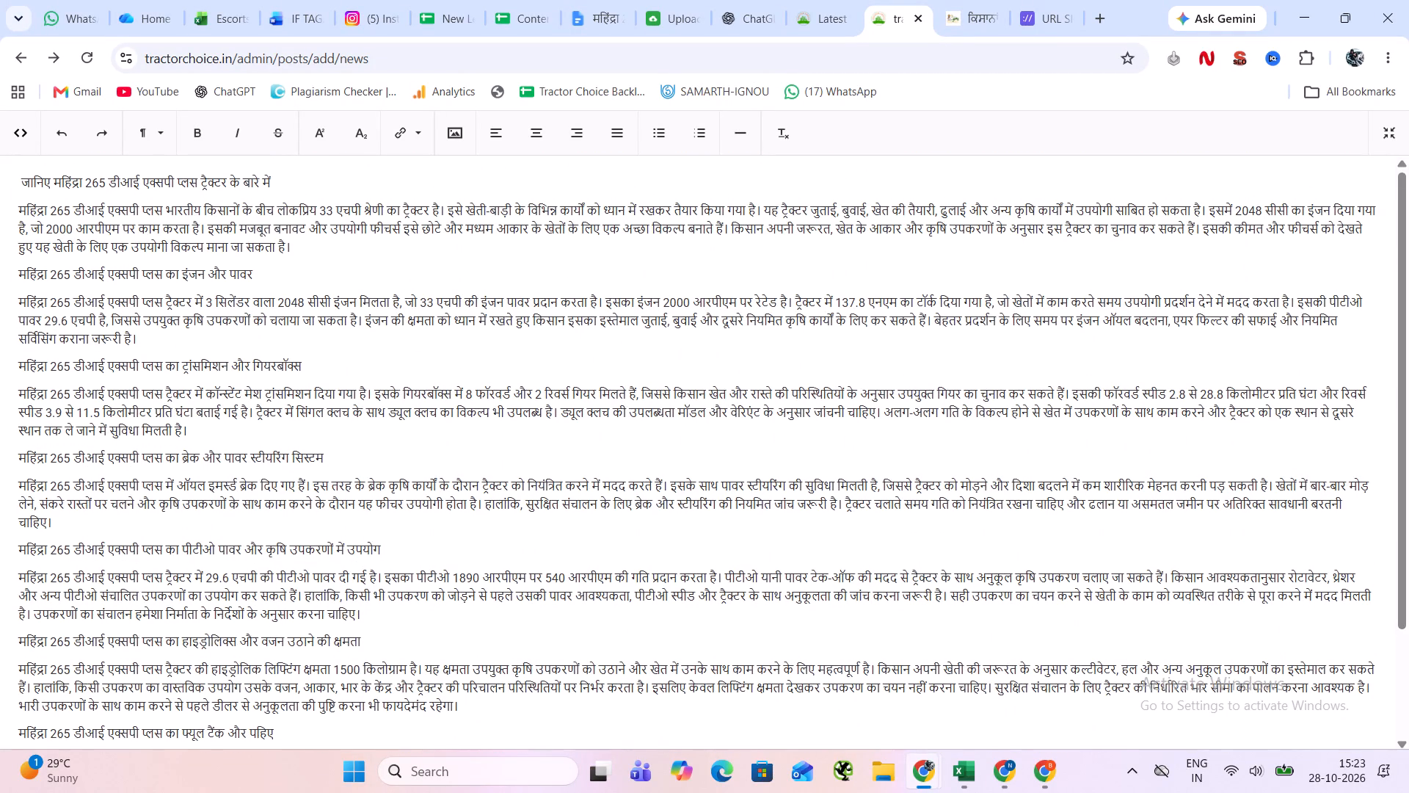
triple_click(246, 179)
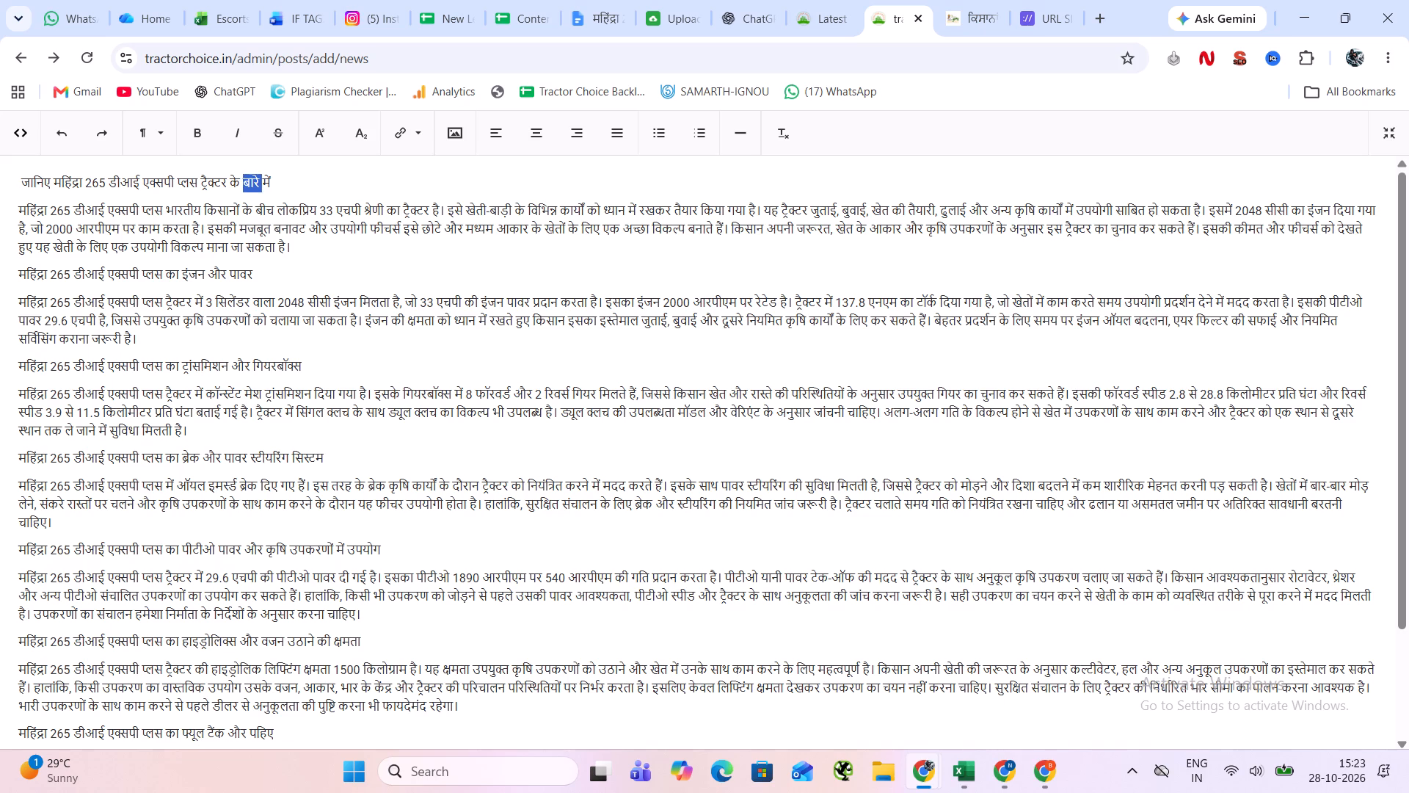
left_click(151, 134)
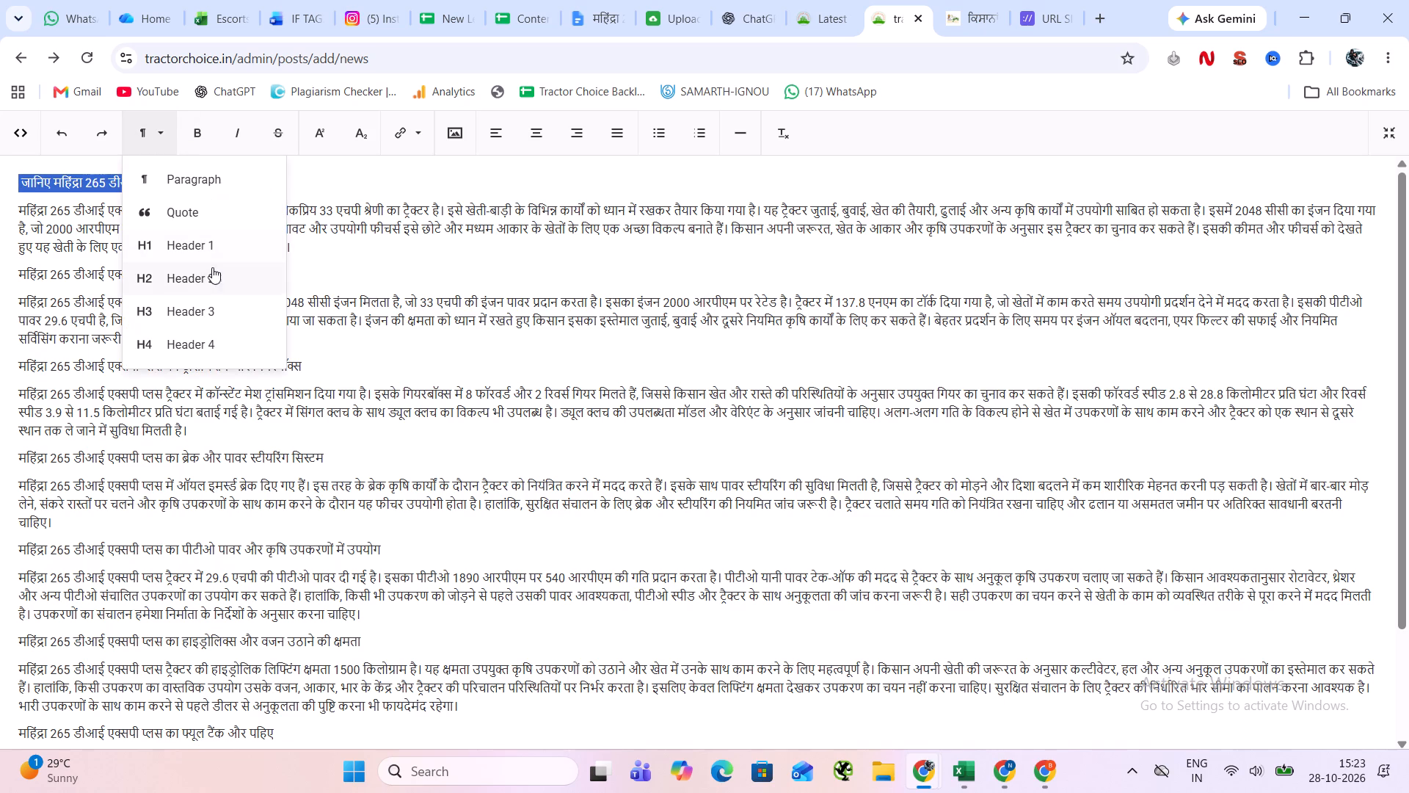
left_click(216, 273)
left_click(202, 134)
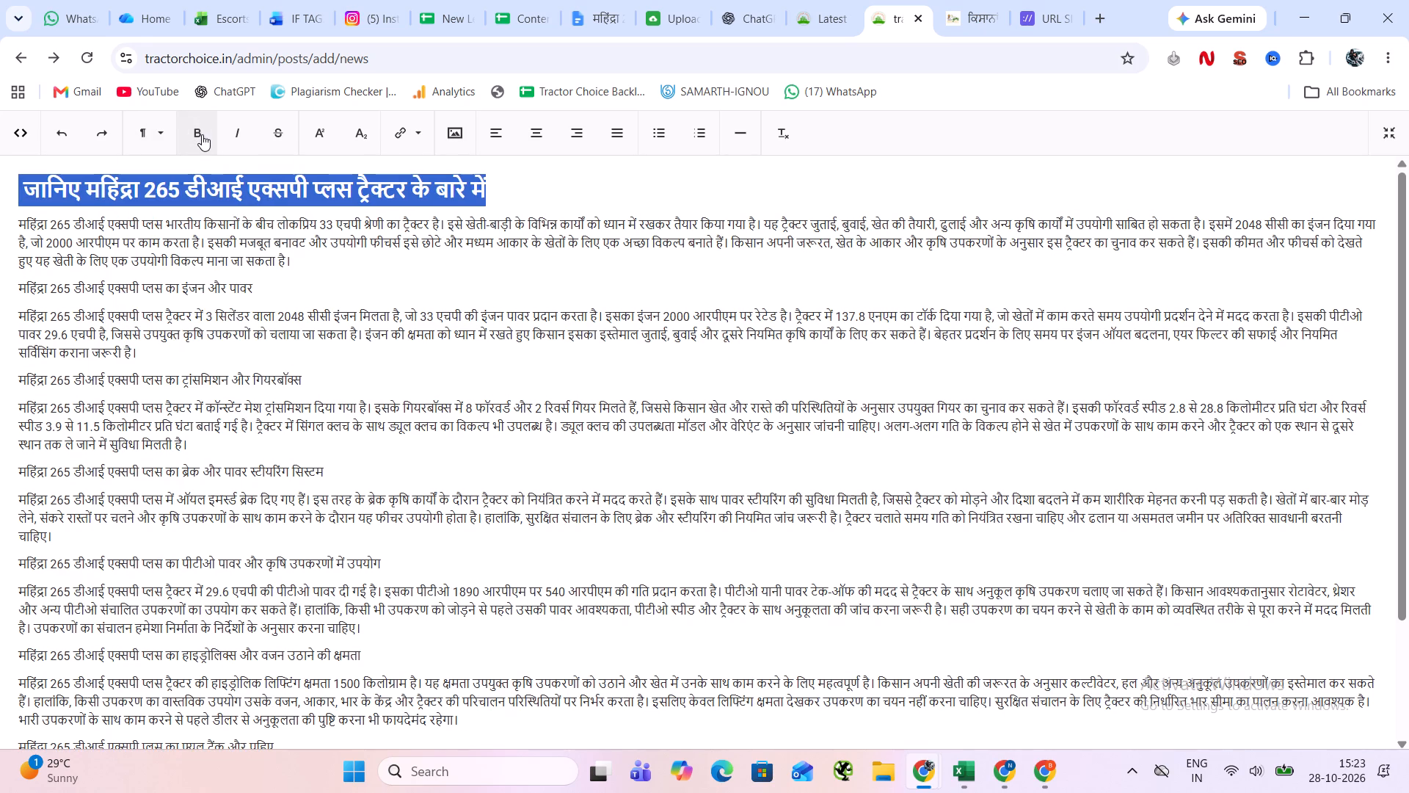
Format the "महिंद्रा 265 डीआई एक्सपी प्लस का इंजन और पावर" line as a bold Header 3.
triple_click(191, 292)
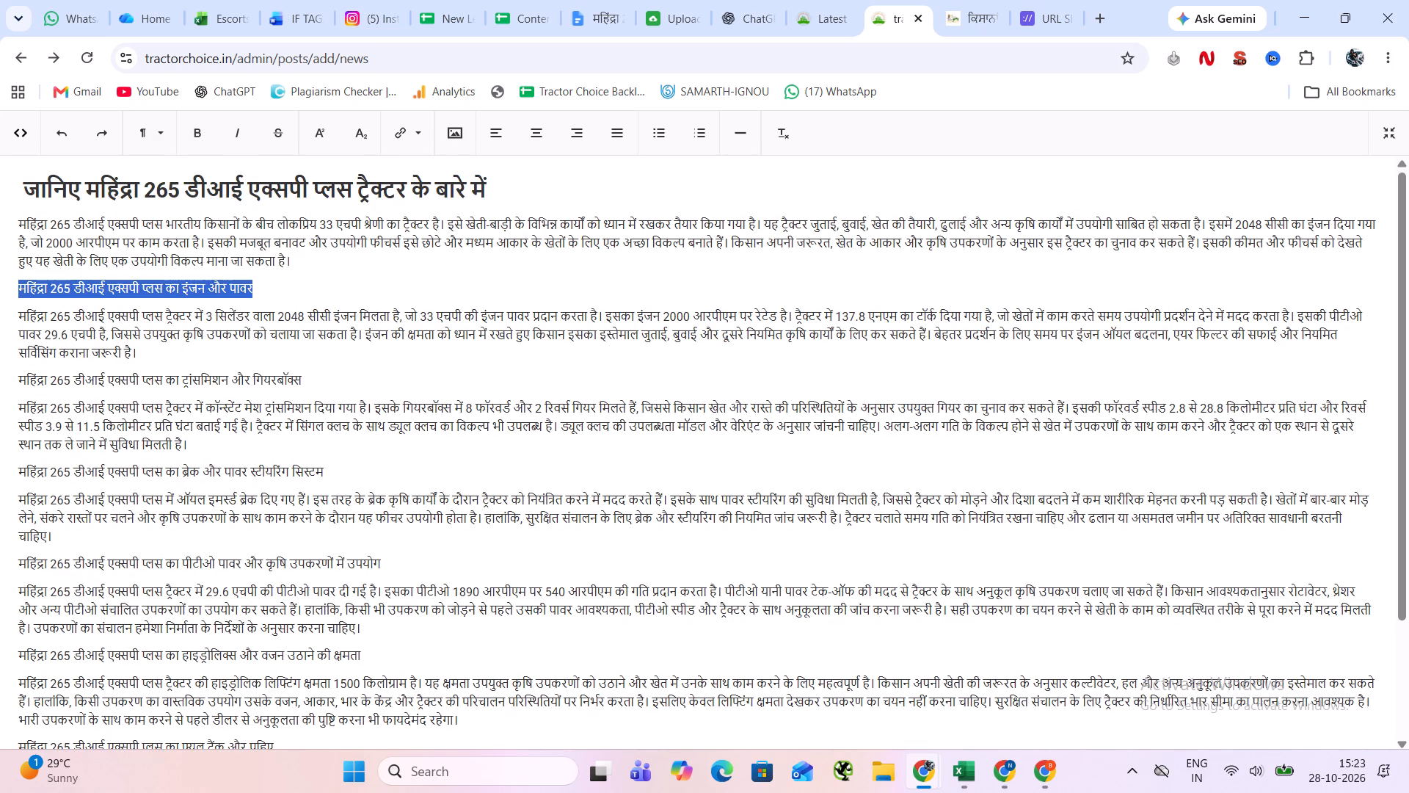
left_click(155, 140)
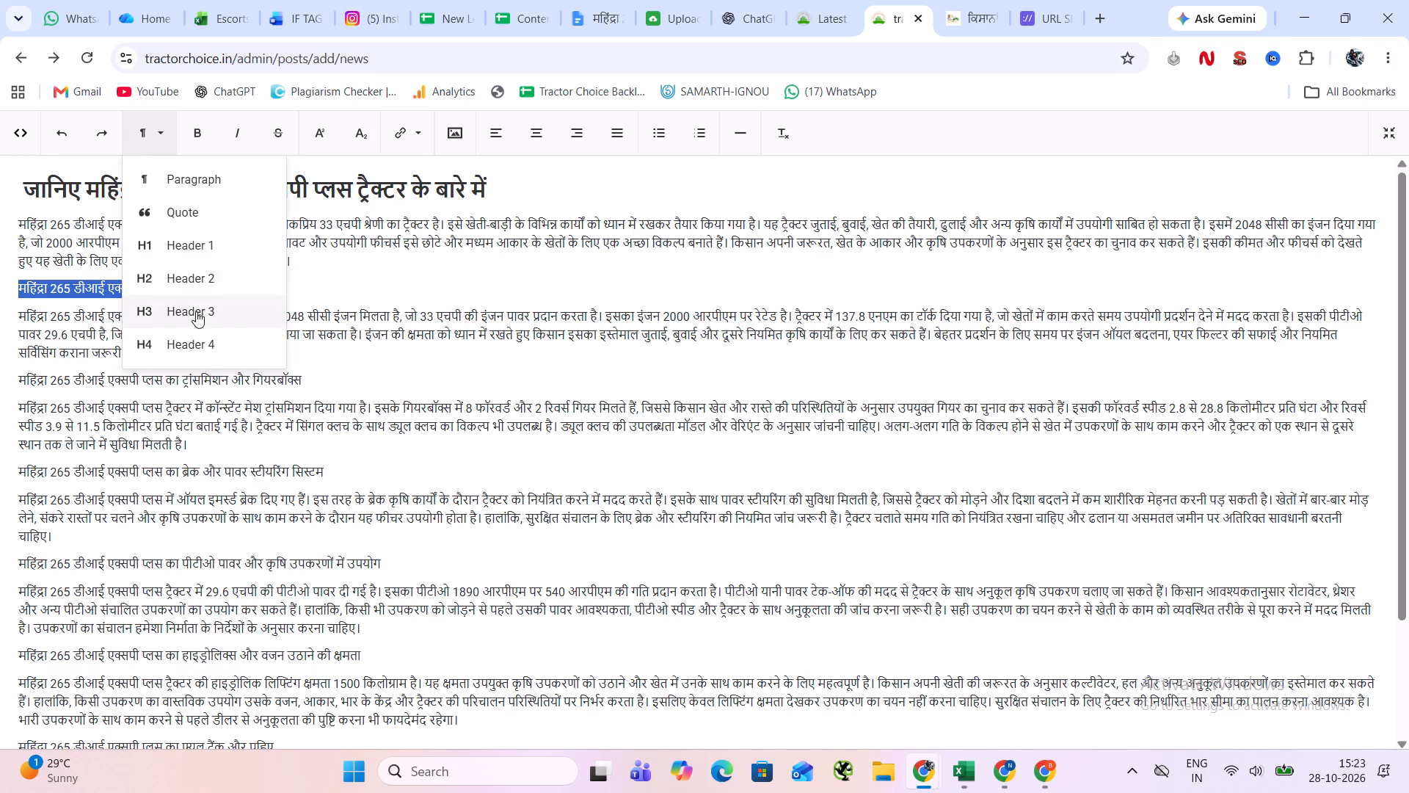
left_click(192, 310)
left_click(194, 128)
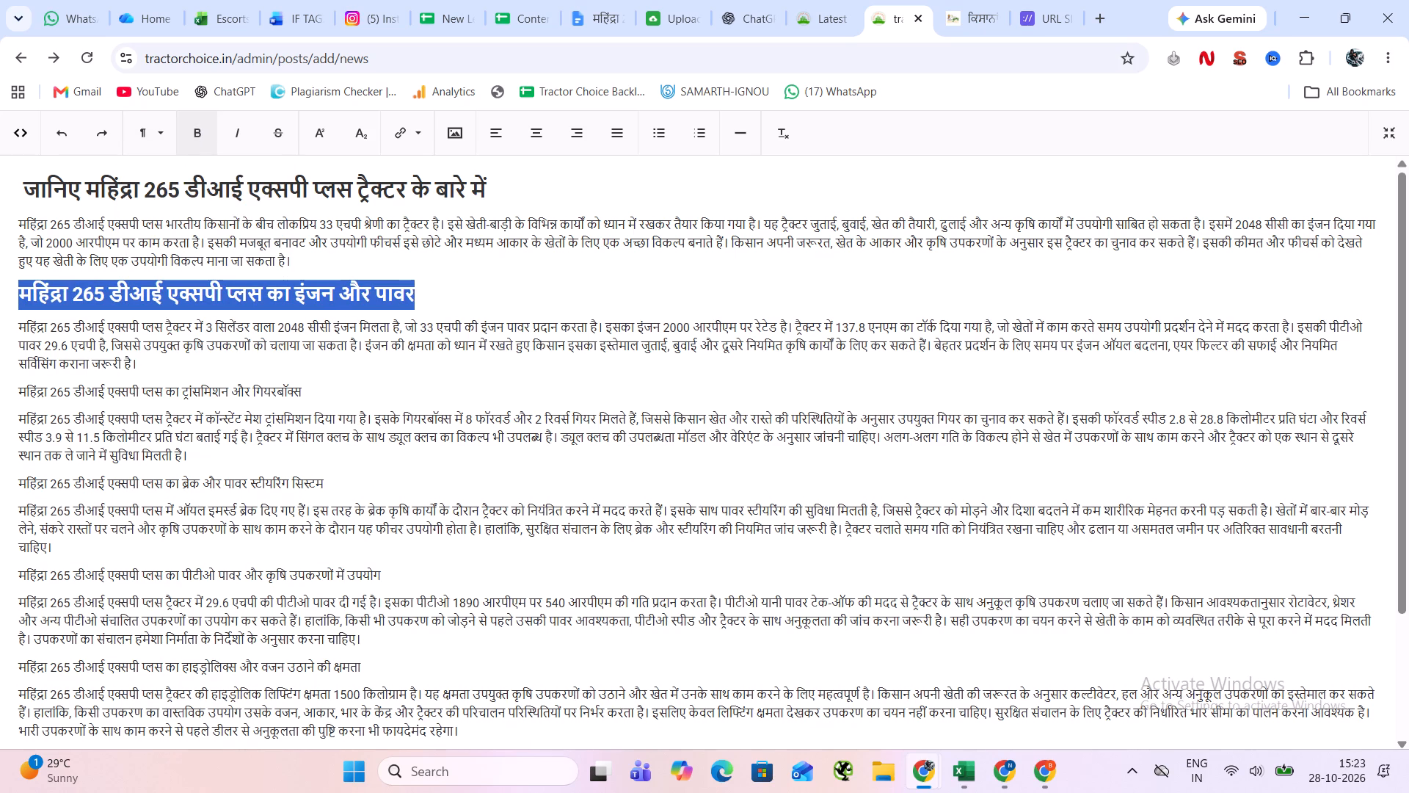
Format the "महिंद्रा 265 डीआई एक्सपी प्लस का ट्रांसमिशन और गियरबॉक्स" line as a bold Header 3.
triple_click(221, 394)
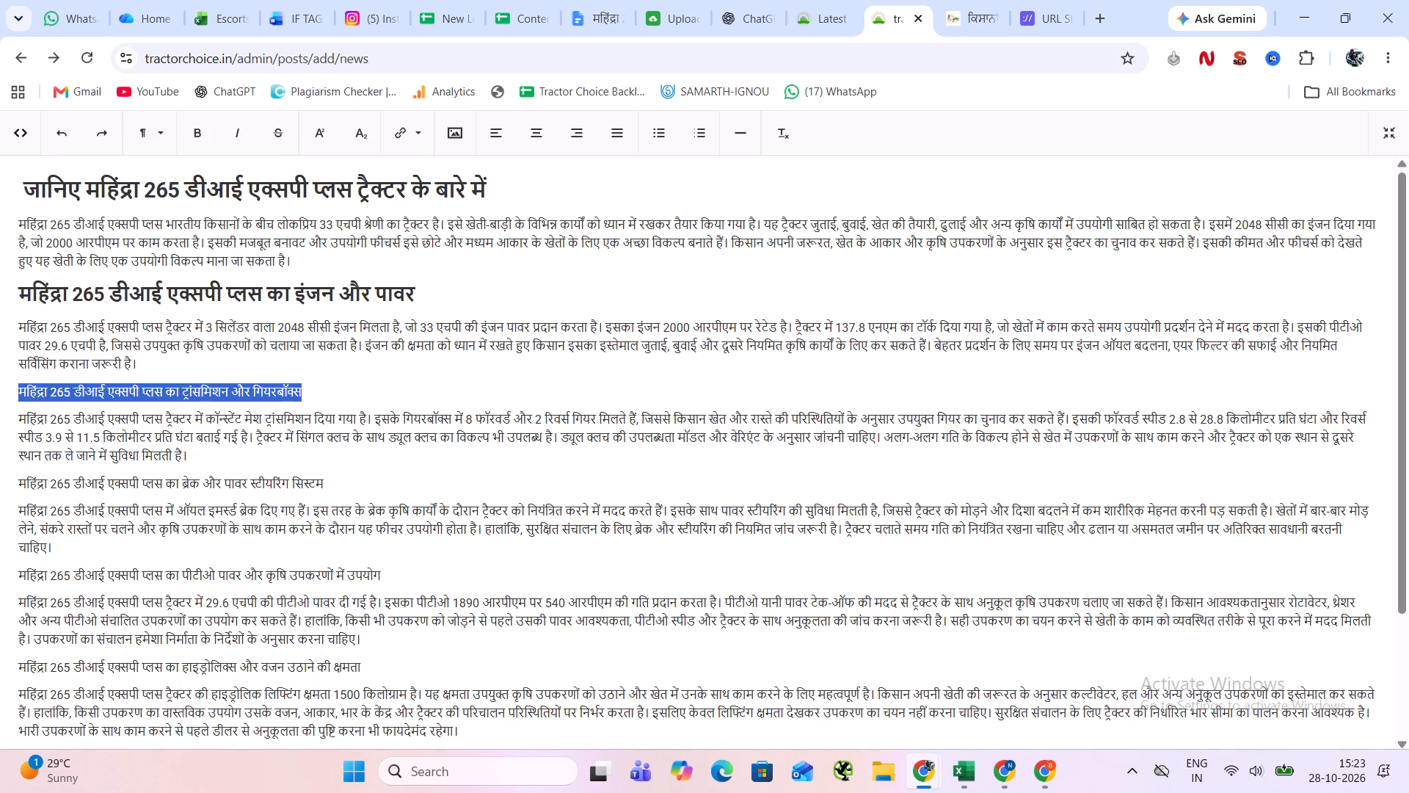
left_click(149, 140)
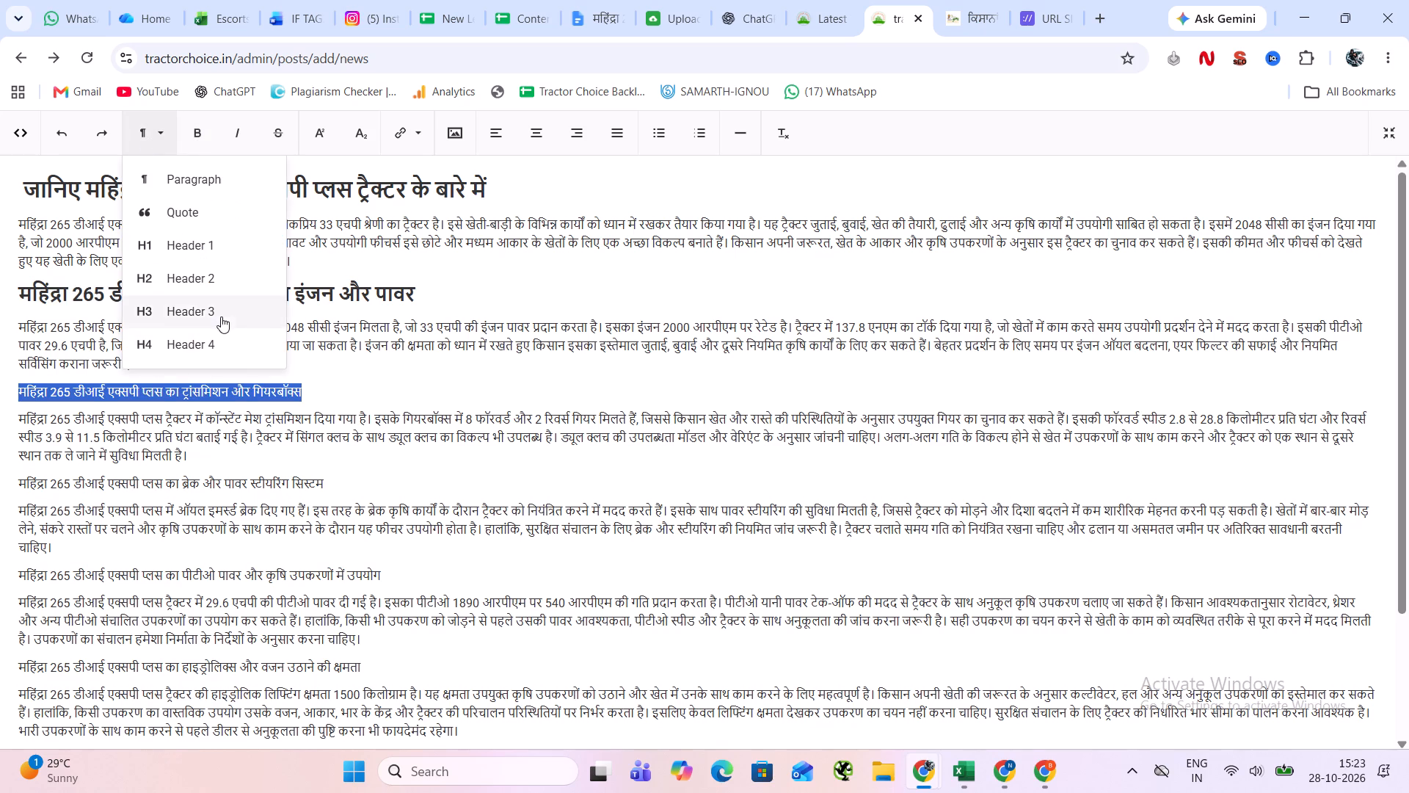
left_click(221, 316)
left_click(208, 134)
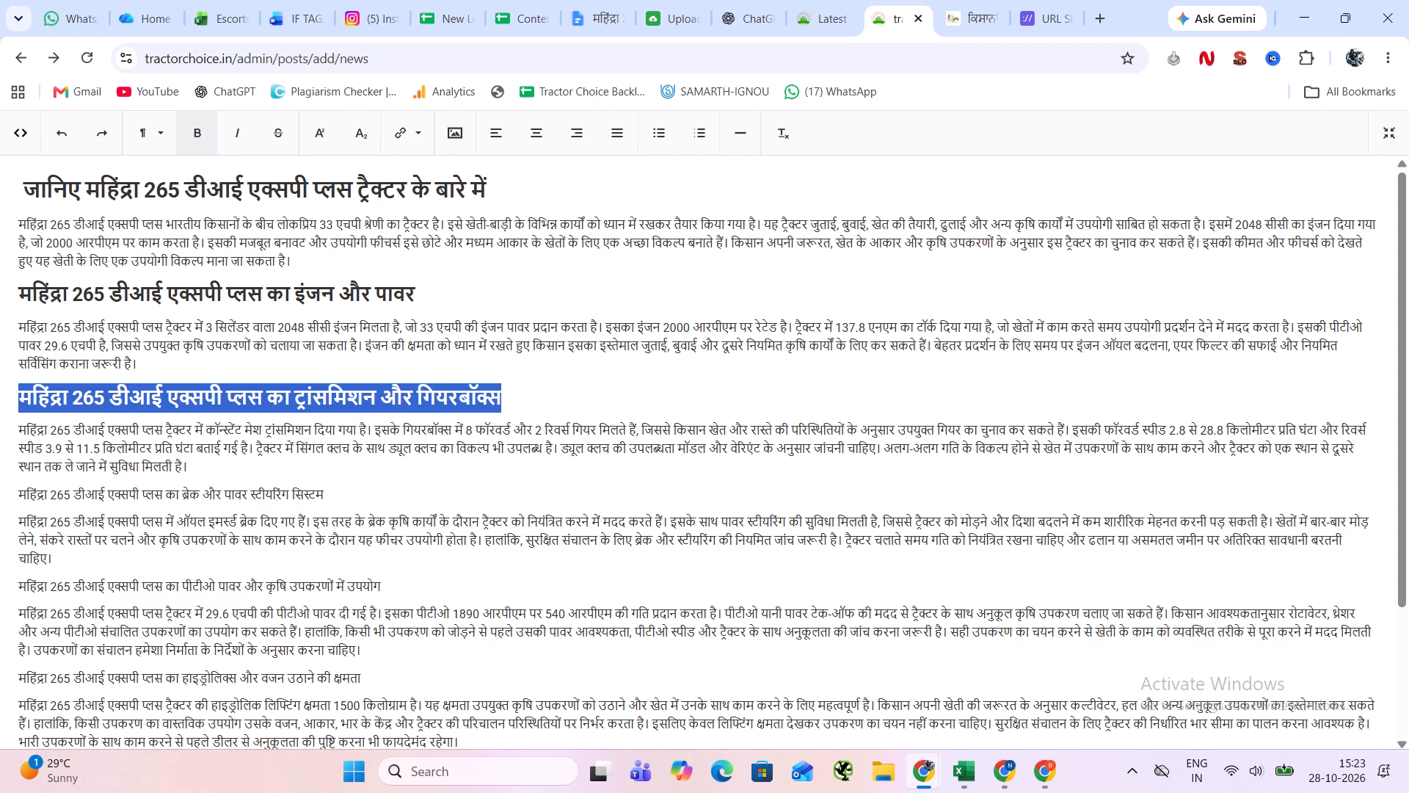
Format the "महिंद्रा 265 डीआई एक्सपी प्लस का ब्रेक और पावर स्टीयरिंग सिस्टम" line as a bold Header 3.
left_click_drag(1408, 486, 1408, 649)
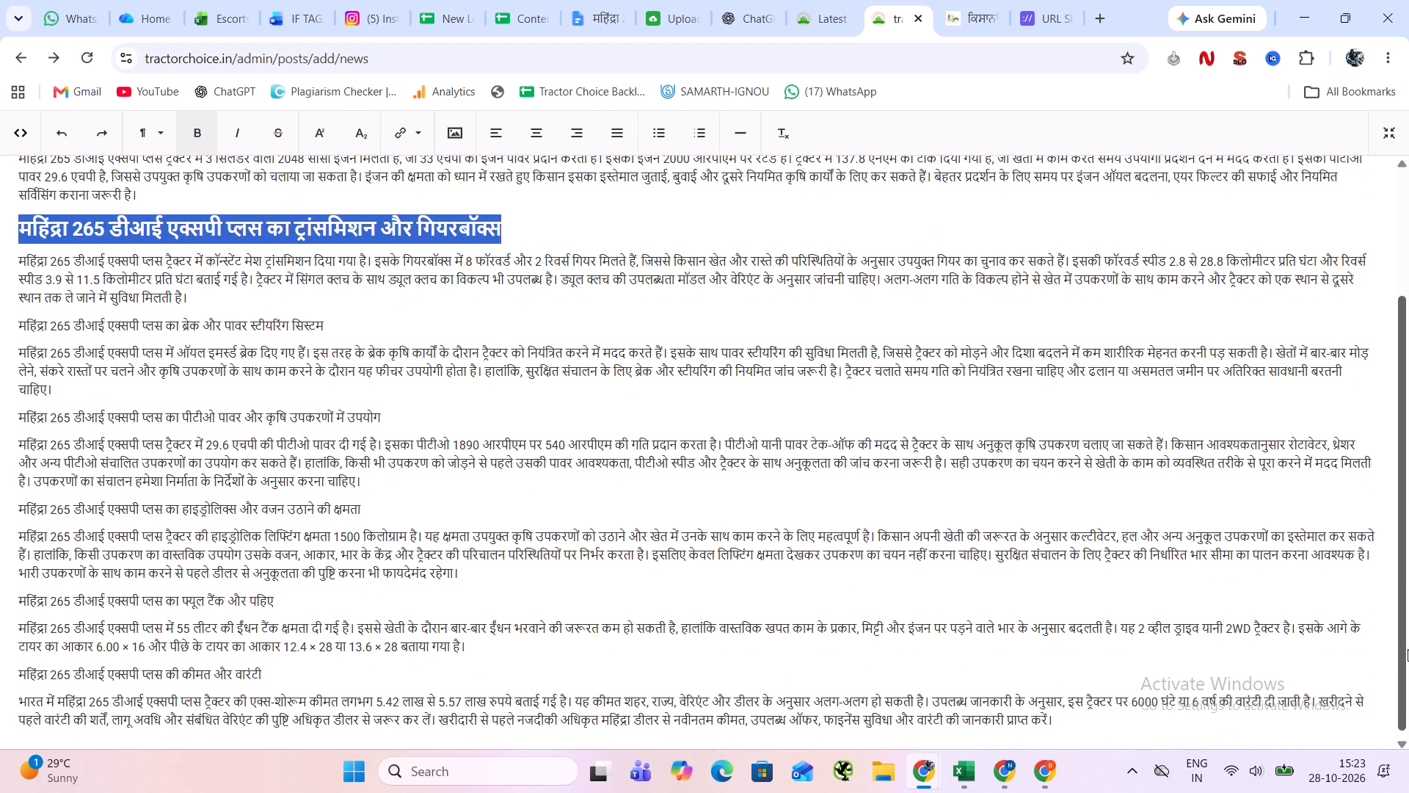
triple_click(197, 330)
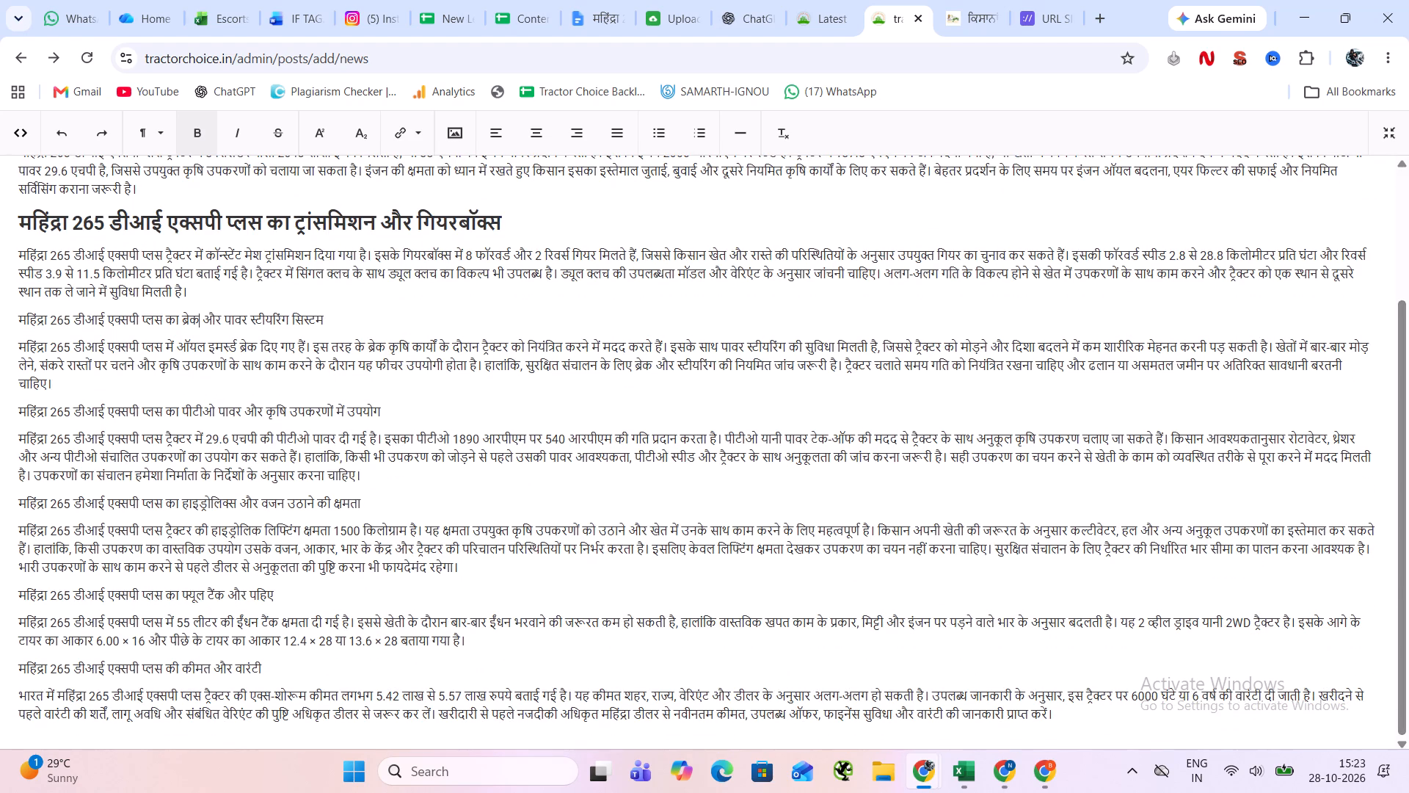
left_click(143, 153)
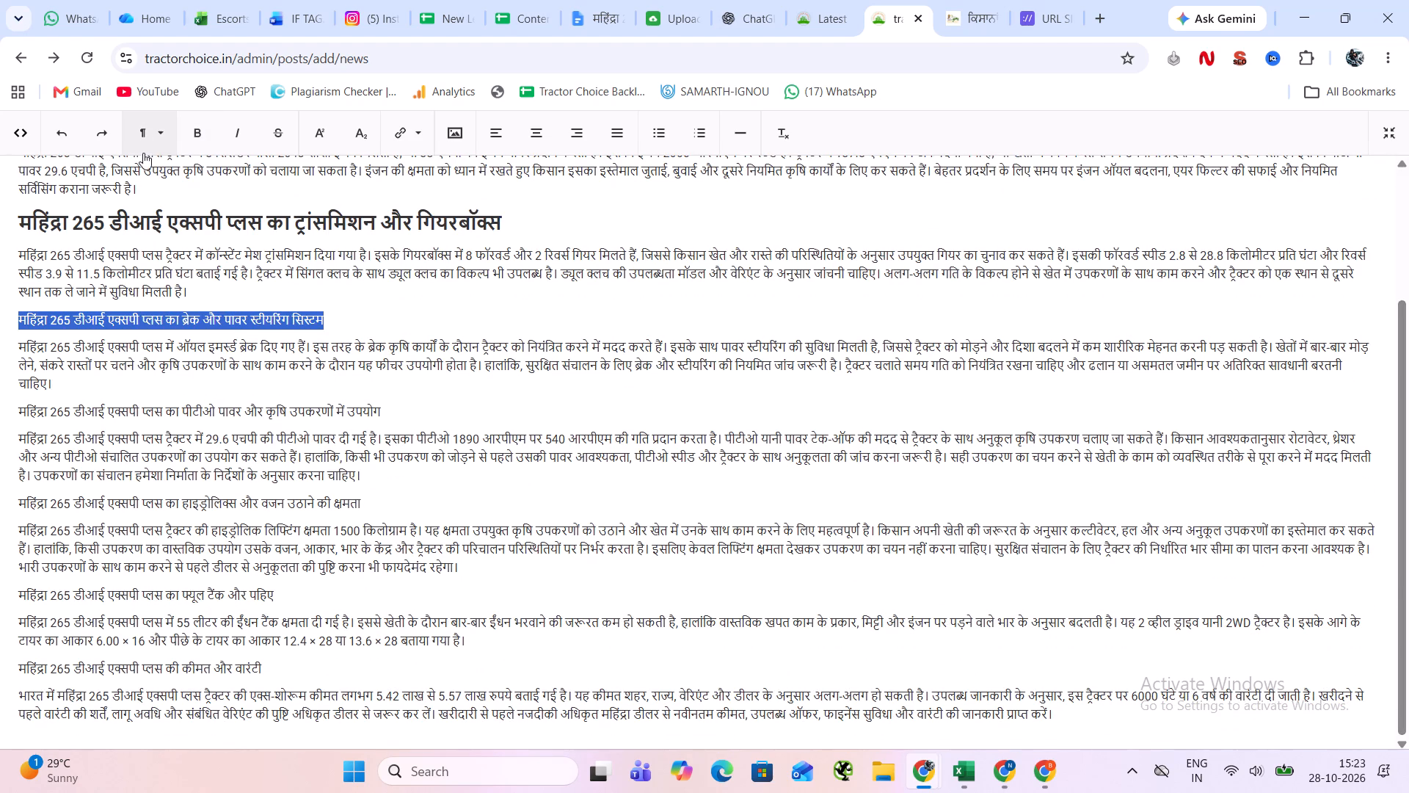
left_click(202, 306)
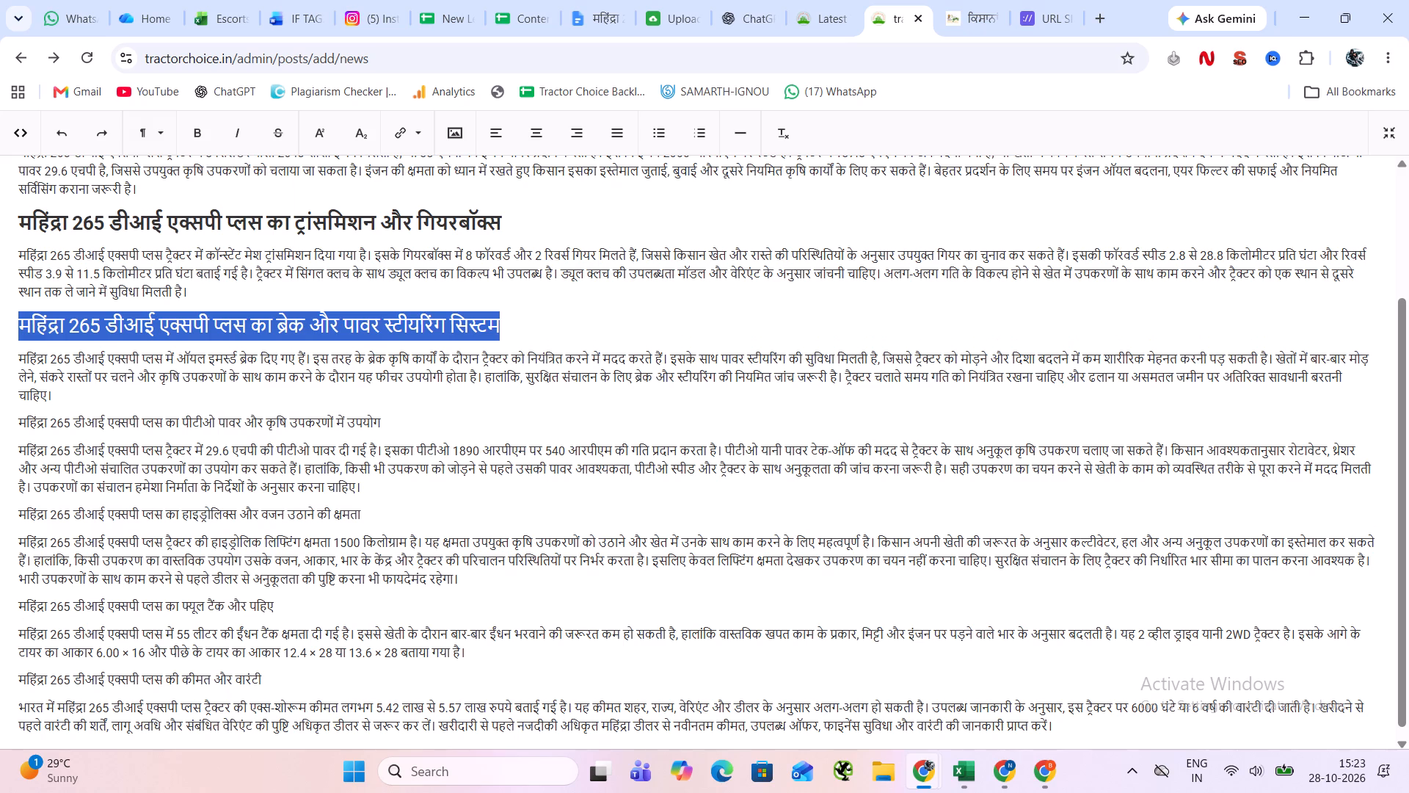
left_click(192, 128)
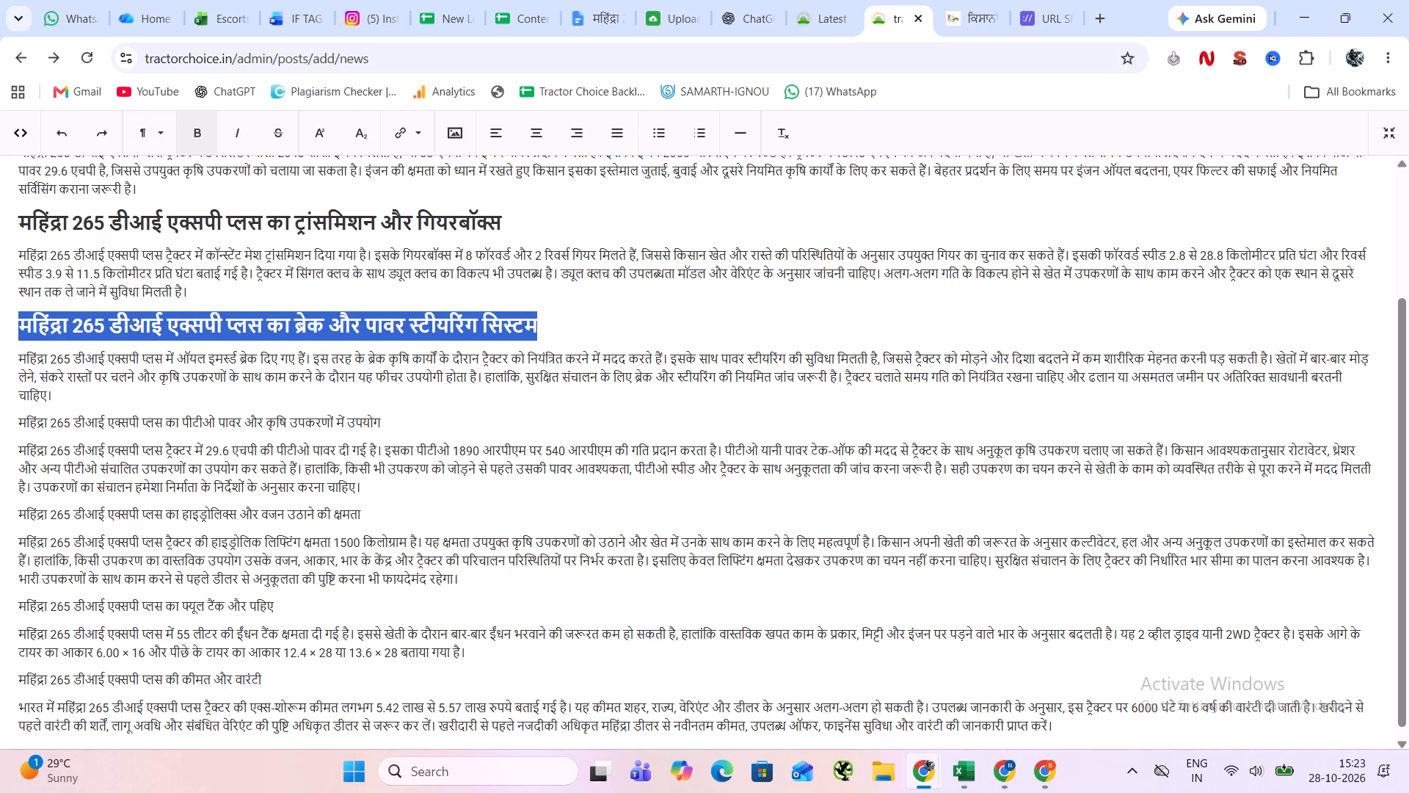
Format the "महिंद्रा 265 डीआई एक्सपी प्लस का पीटीओ पावर और कृषि उपकरणों में उपयोग" line as a bold Header 3.
triple_click(227, 429)
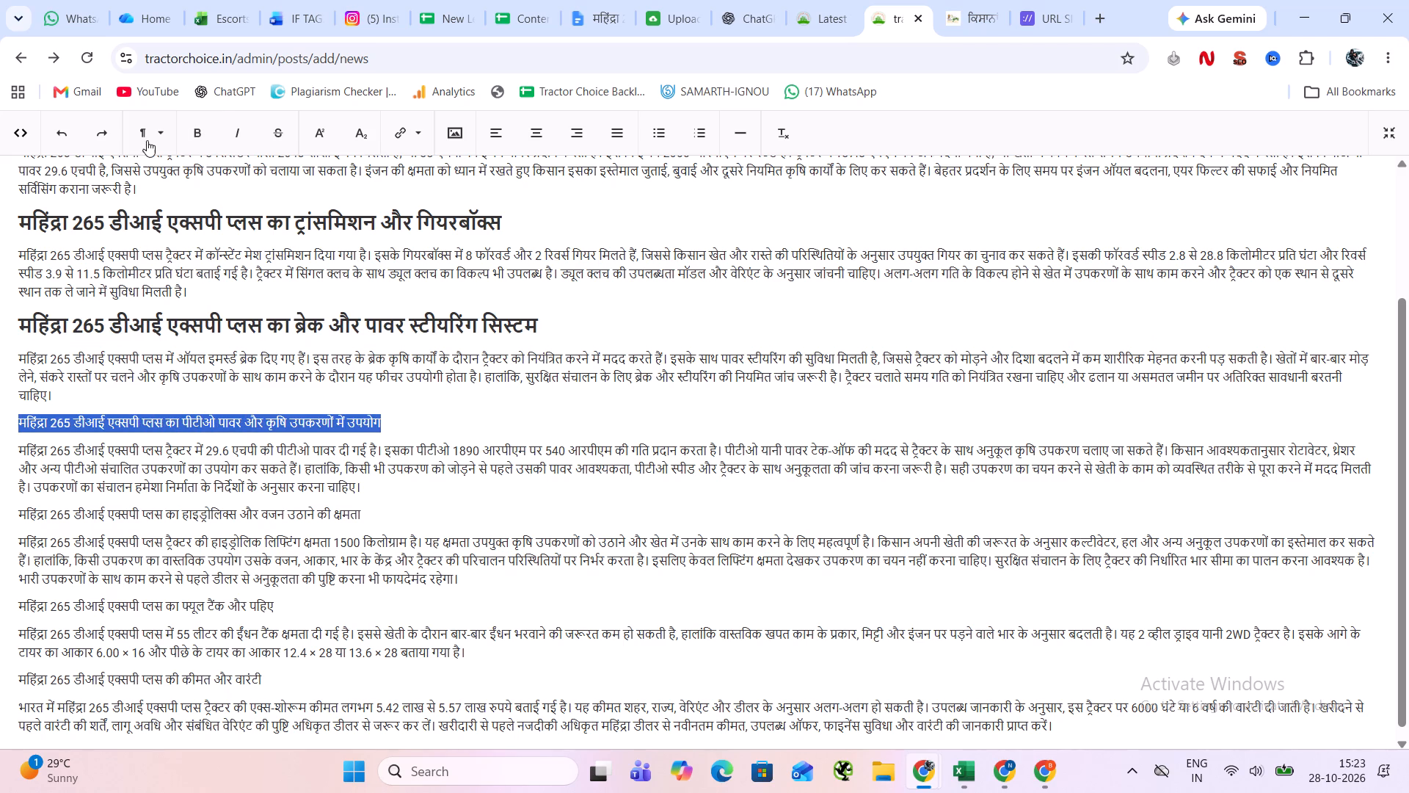
left_click(147, 136)
left_click(189, 321)
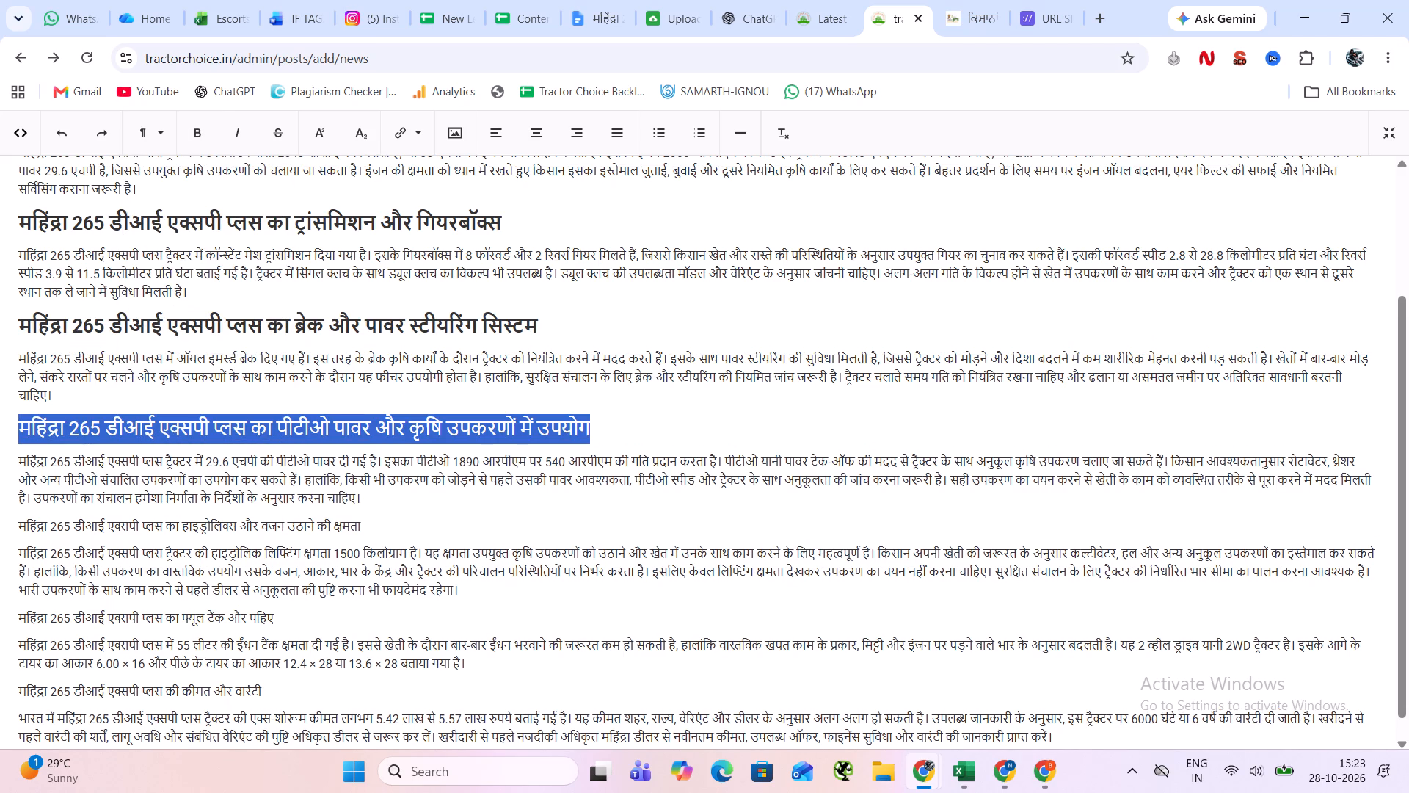
left_click(201, 129)
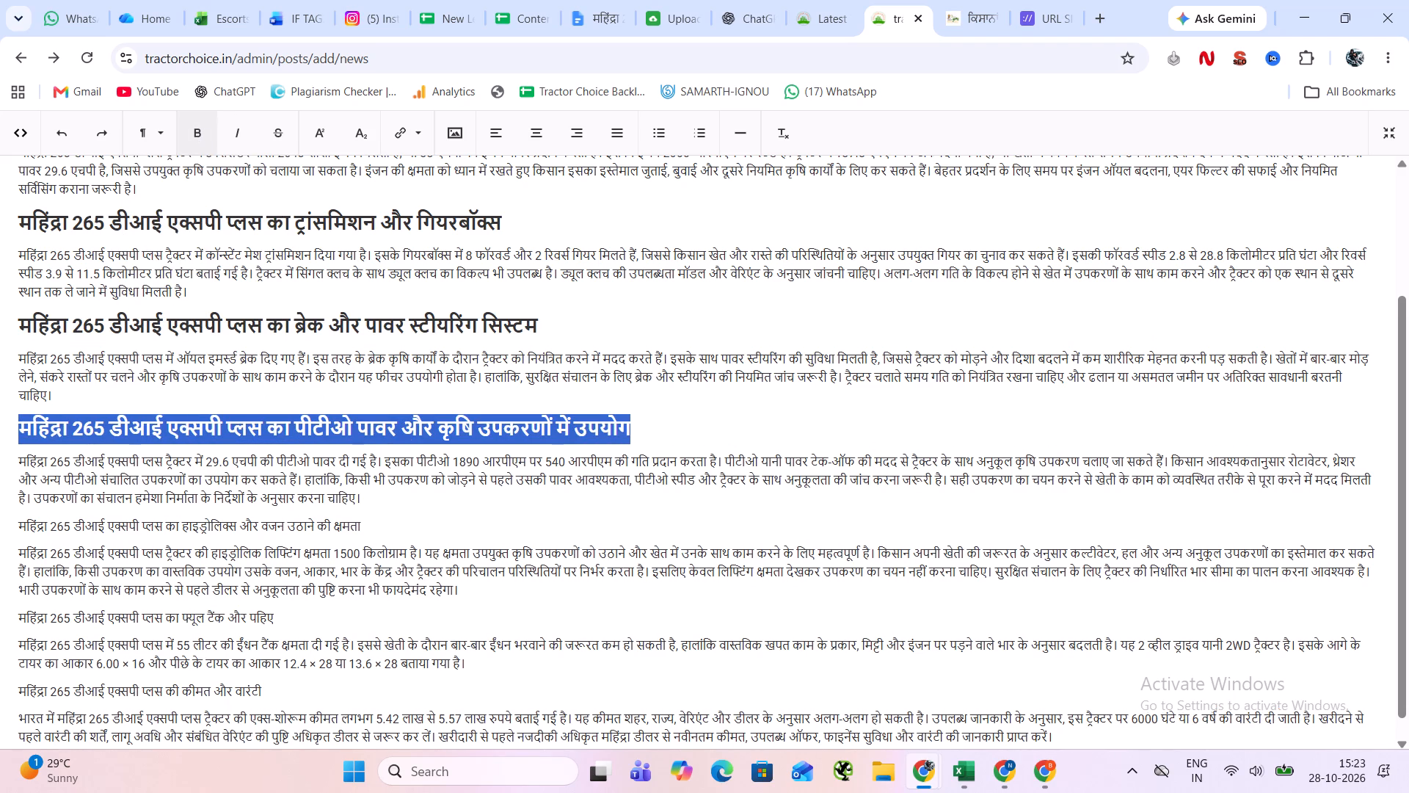
Format the "महिंद्रा 265 डीआई एक्सपी प्लस का हाइड्रोलिक्स और वजन उठाने की क्षमता" line as a bold Header 3.
triple_click(274, 526)
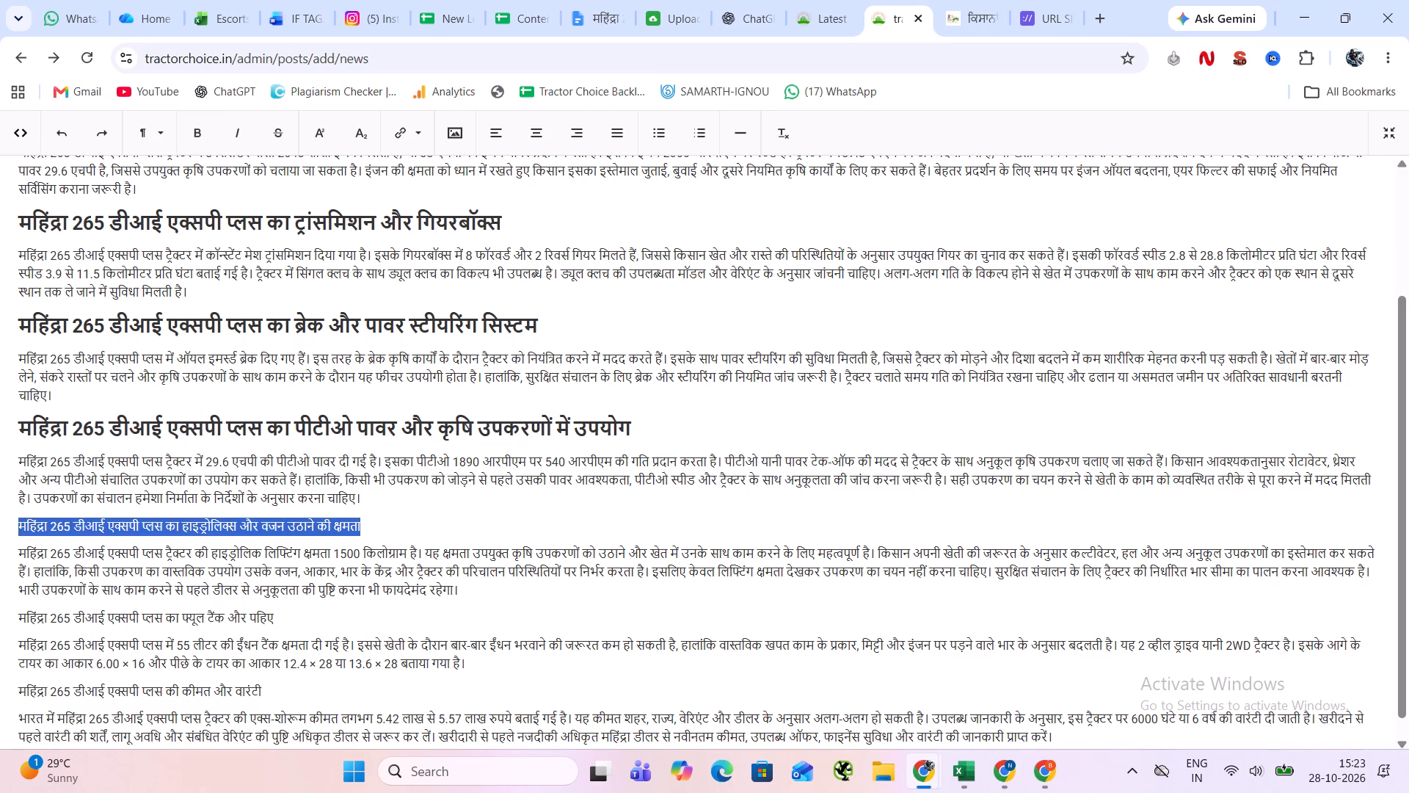
left_click(133, 131)
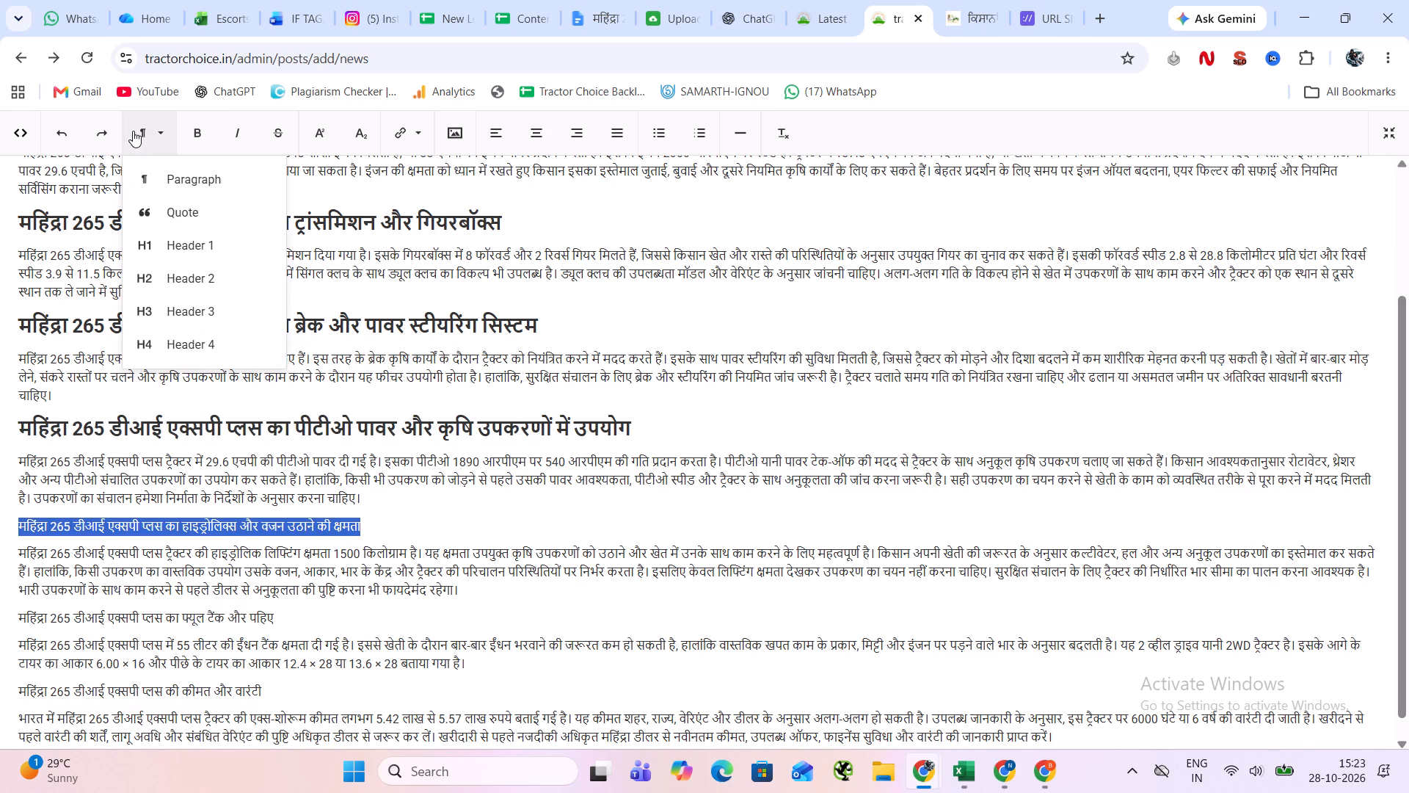
left_click(185, 308)
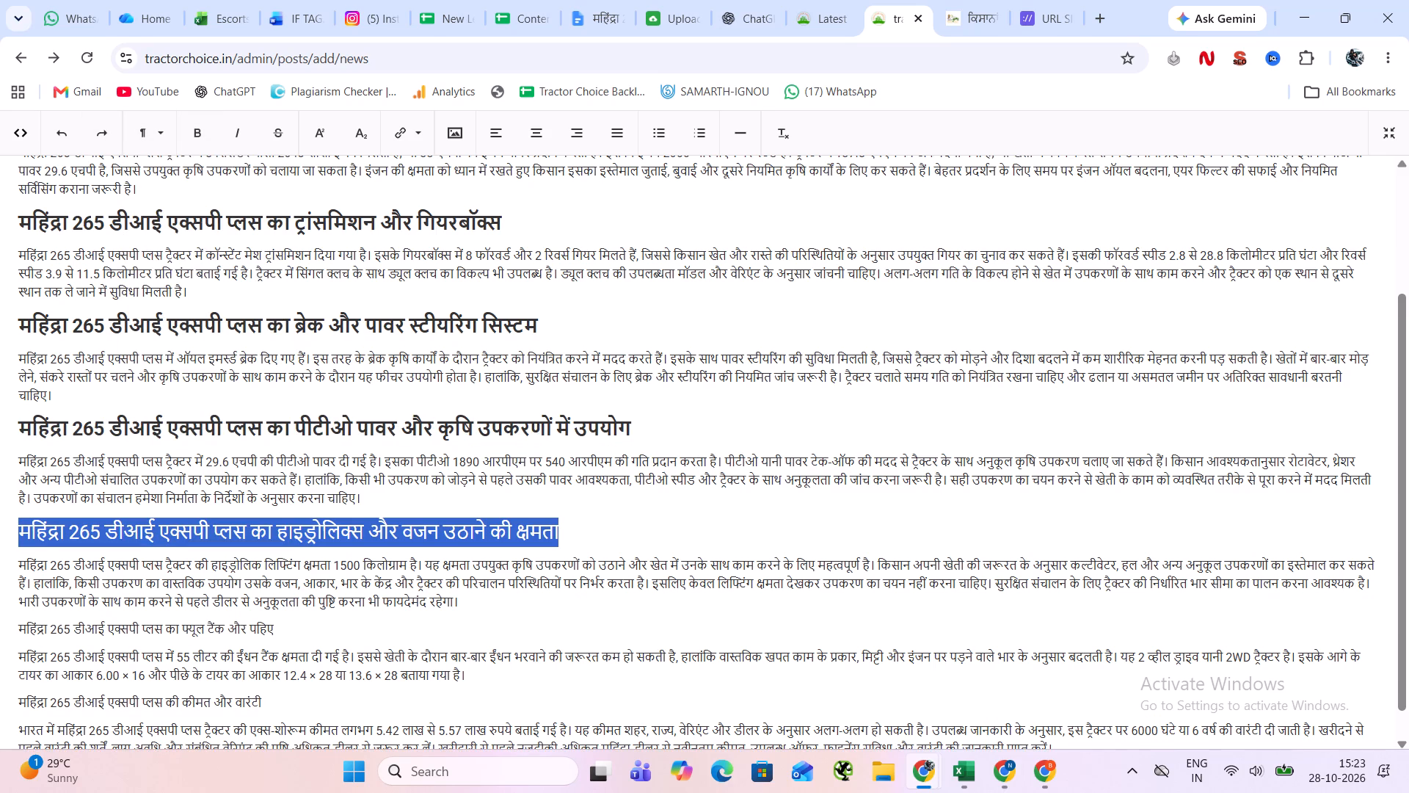
left_click(191, 128)
Select the "महिंद्रा 265 डीआई एक्सपी प्लस का फ्यूल टैंक और पहिए" line for heading formatting.
left_click_drag(263, 373, 296, 677)
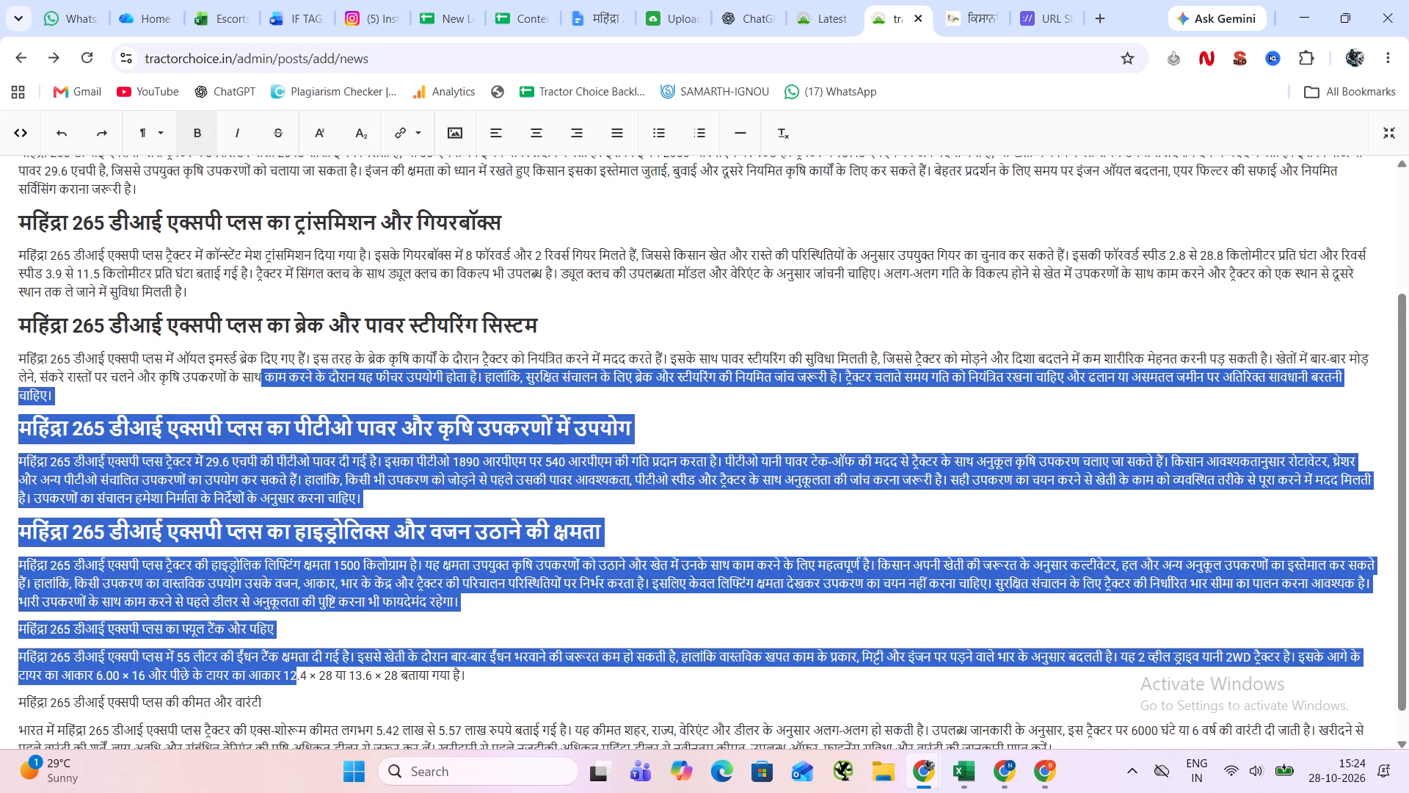
left_click_drag(296, 677, 287, 692)
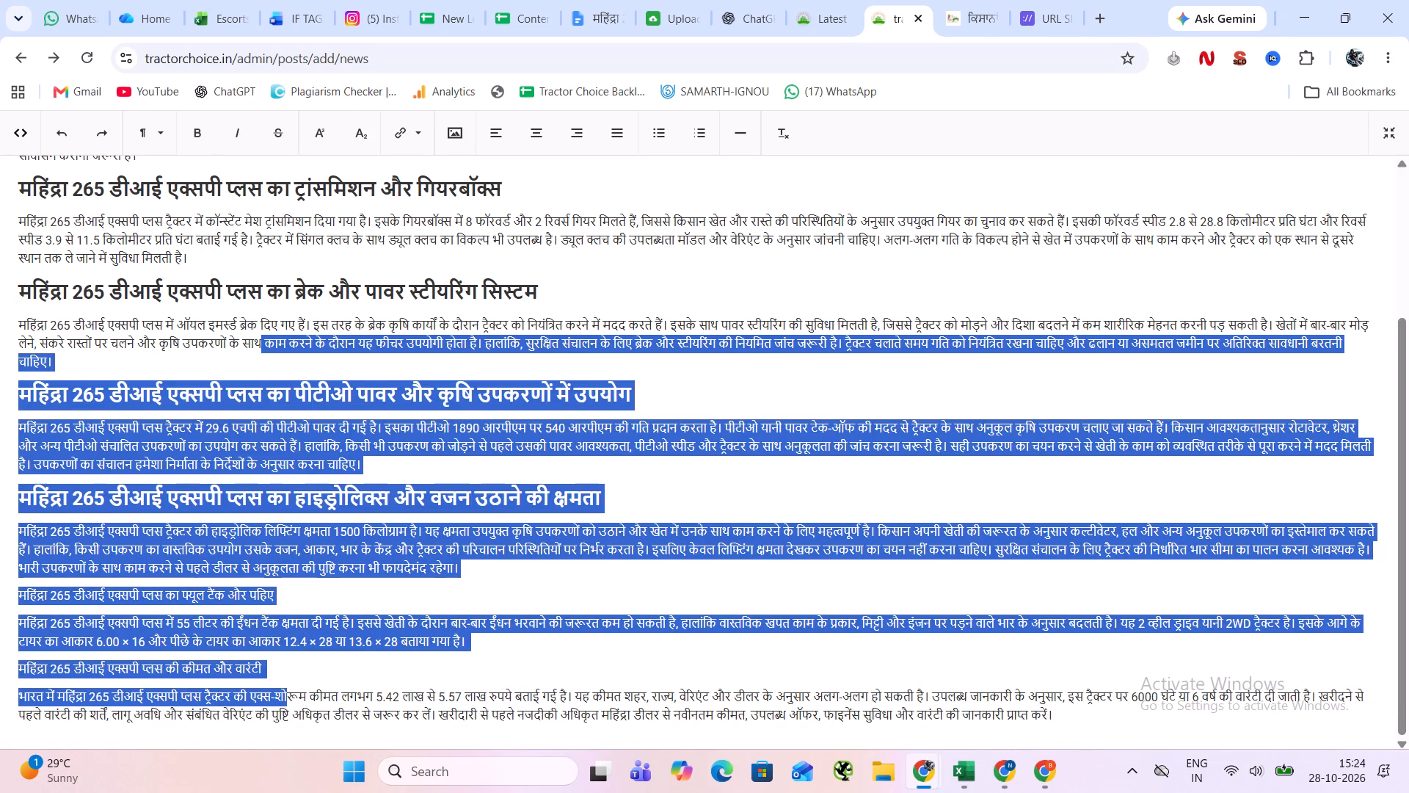
double_click(231, 591)
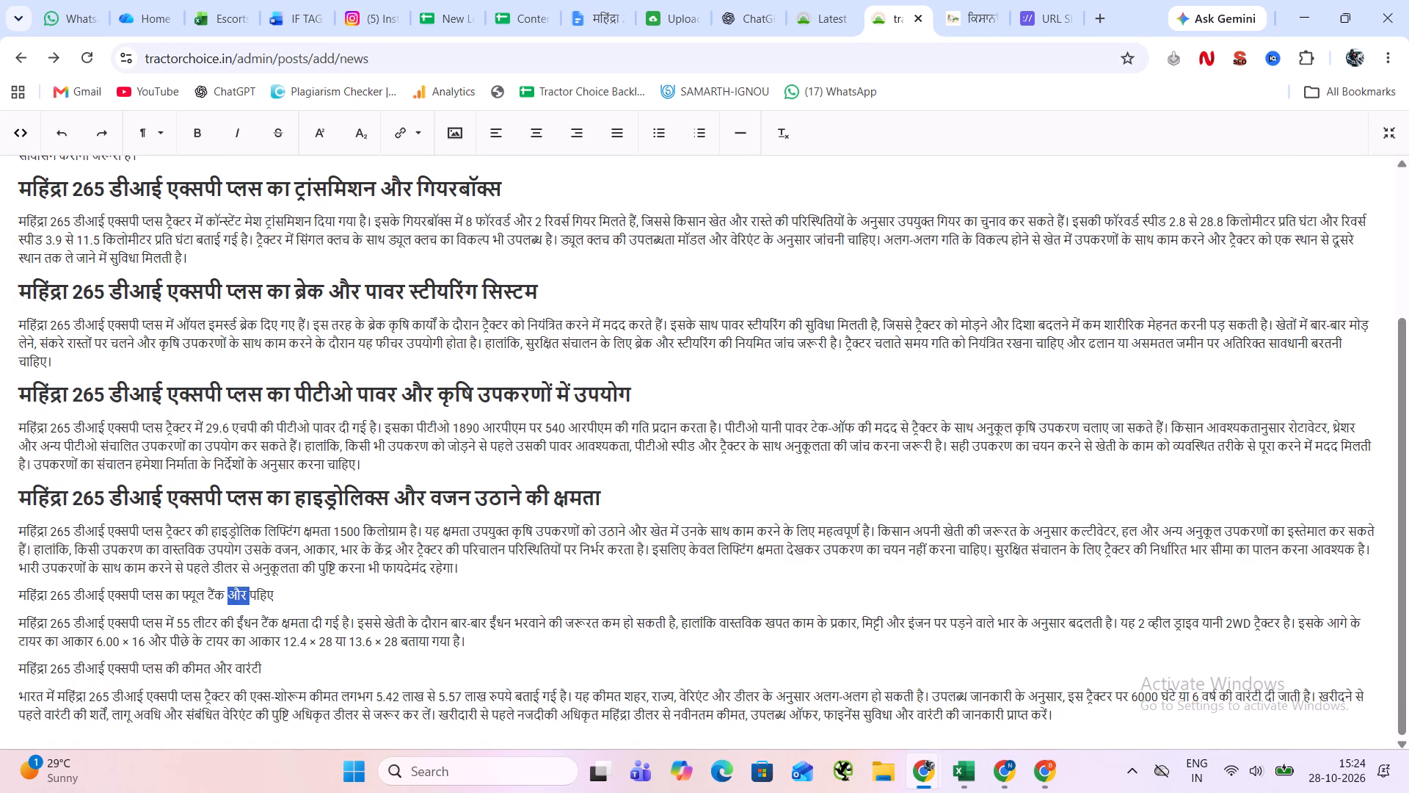
left_click(226, 594)
left_click(226, 594)
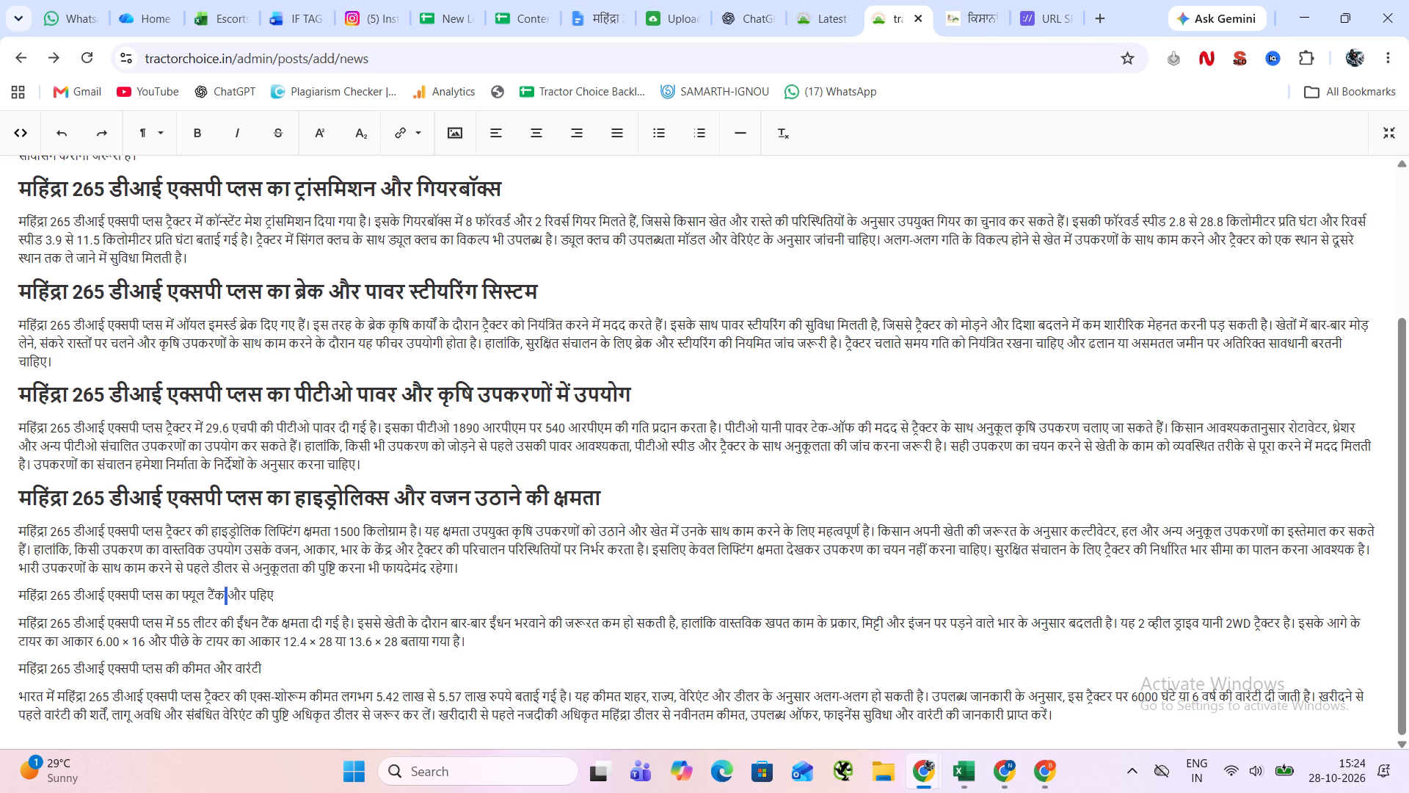
Format the "महिंद्रा 265 डीआई एक्सपी प्लस का फ्यूल टैंक और पहिए" line as a bold Header 3.
triple_click(227, 595)
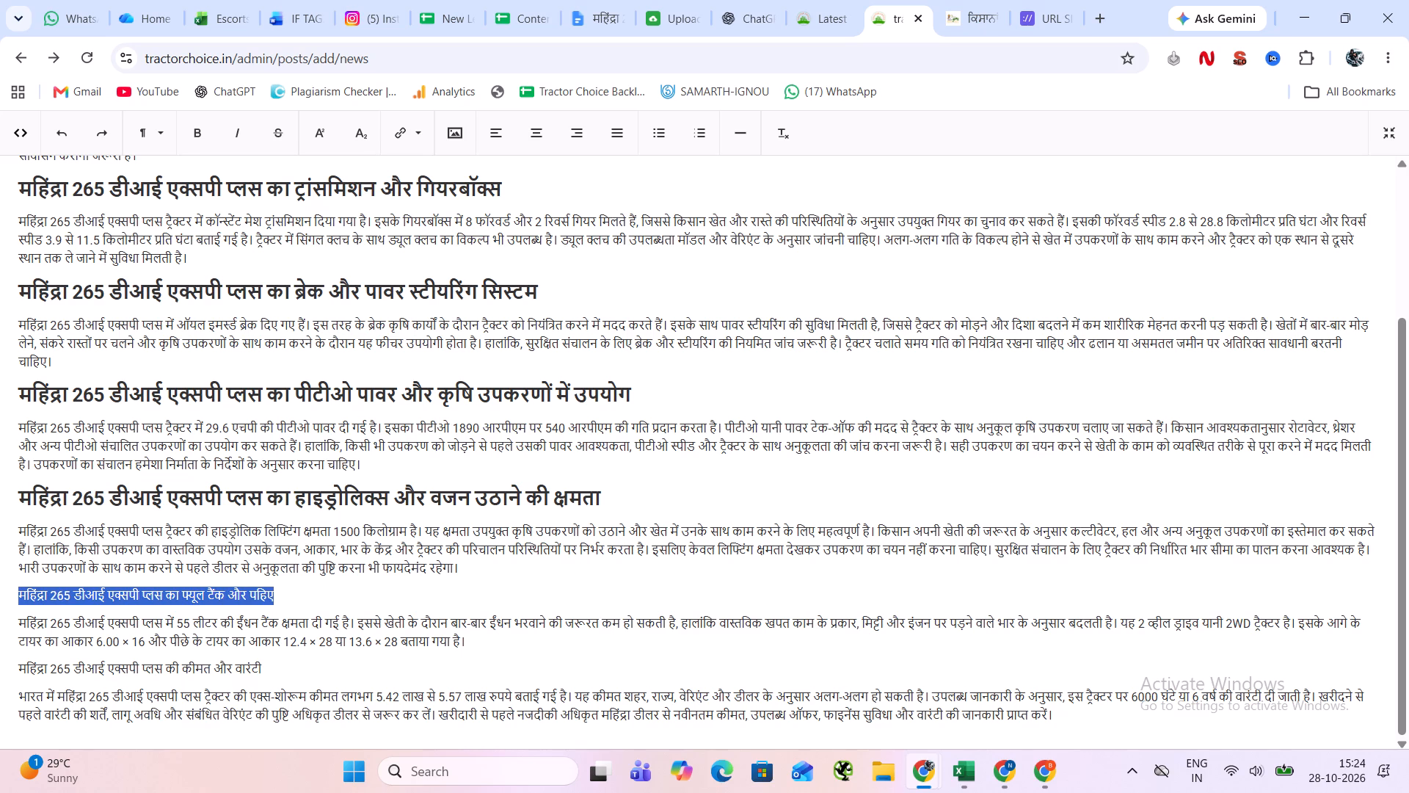
left_click(163, 139)
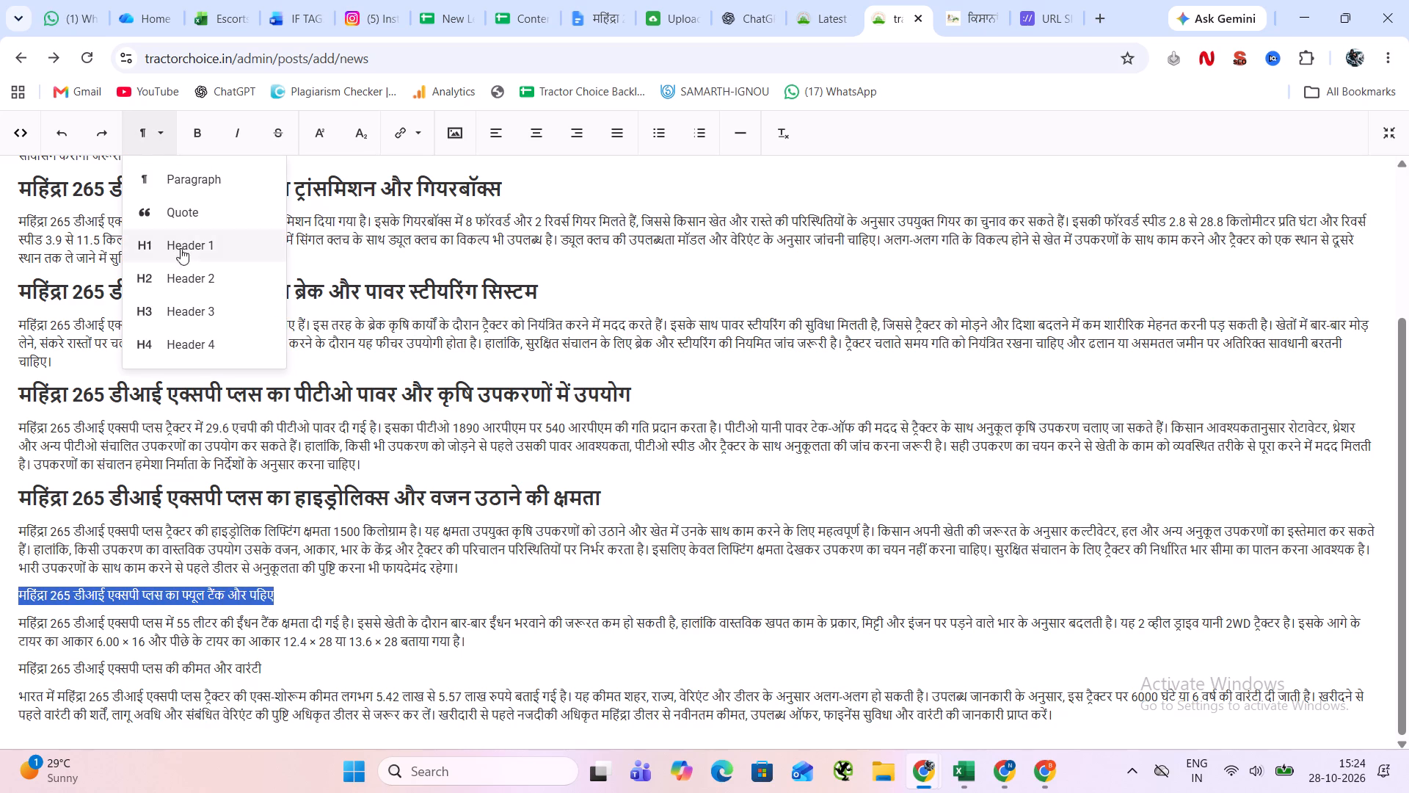
left_click(185, 300)
left_click(199, 130)
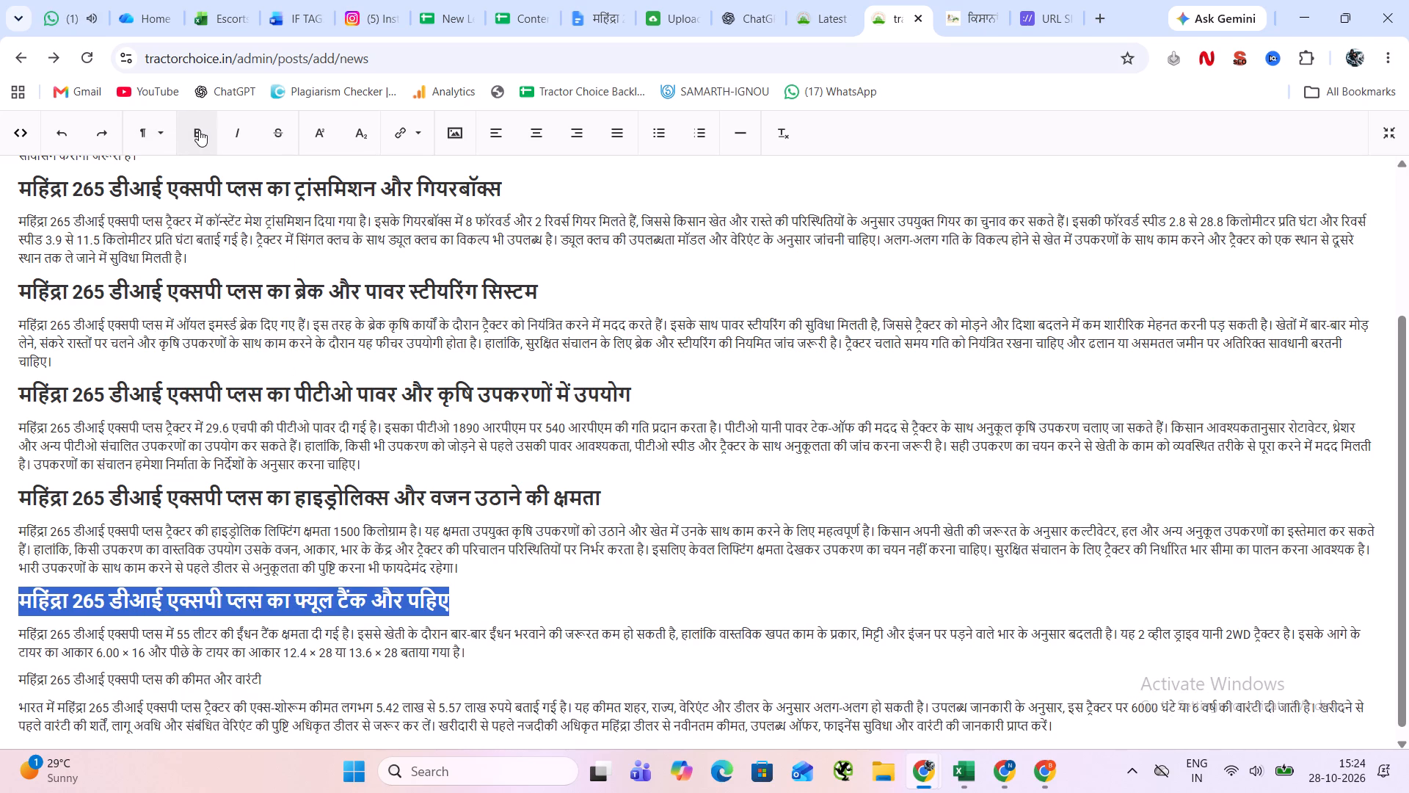
Format the "महिंद्रा 265 डीआई एक्सपी प्लस की कीमत और वारंटी" line as a bold Header 3.
triple_click(247, 673)
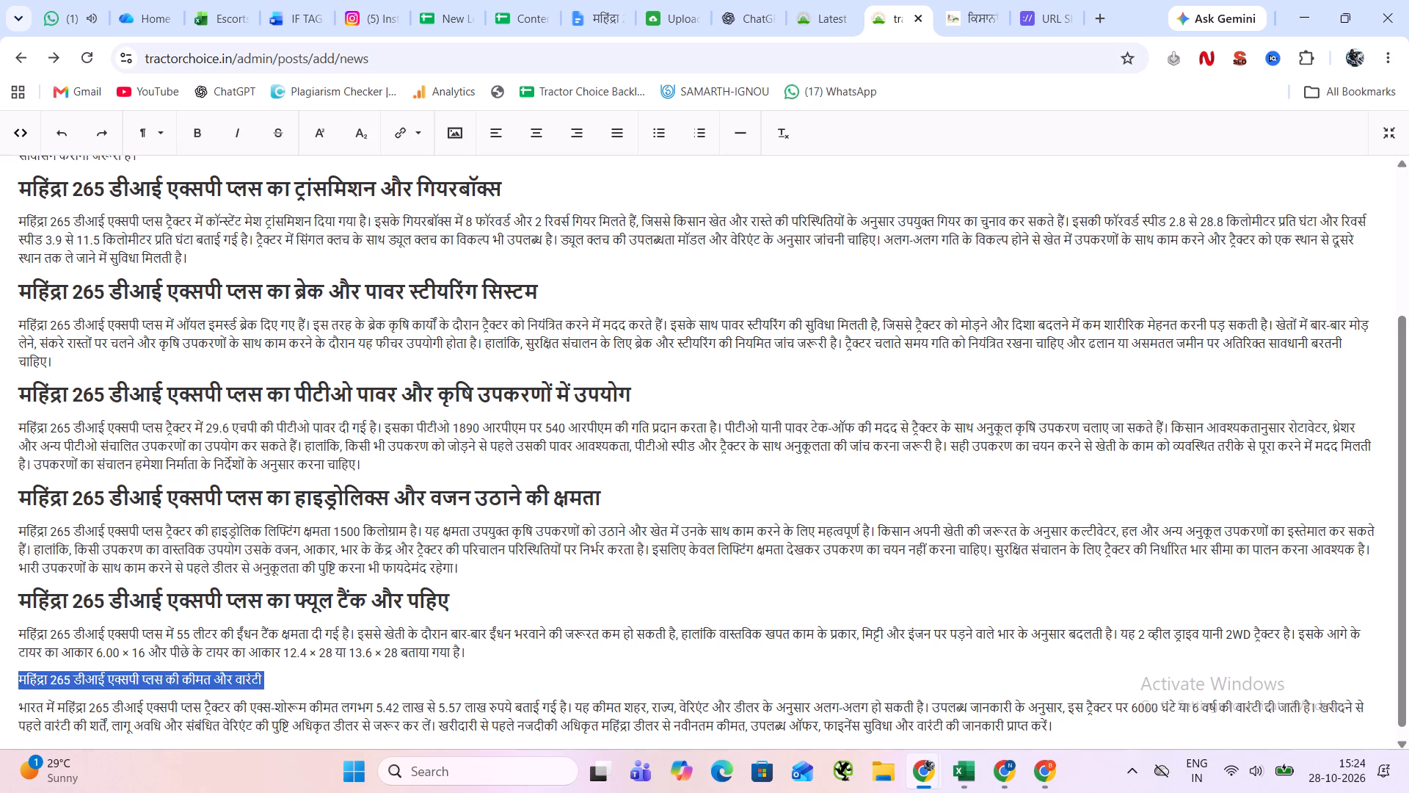
left_click(169, 143)
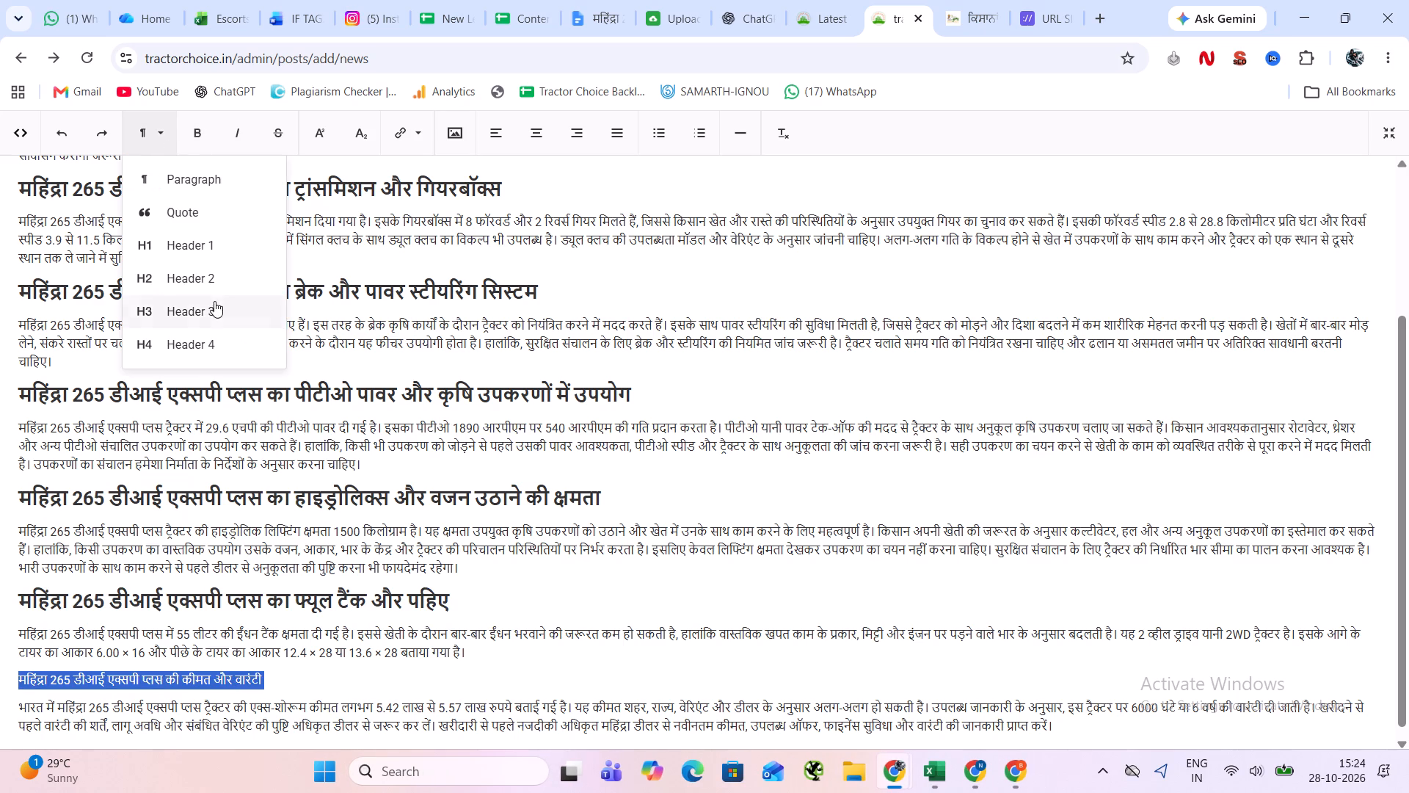
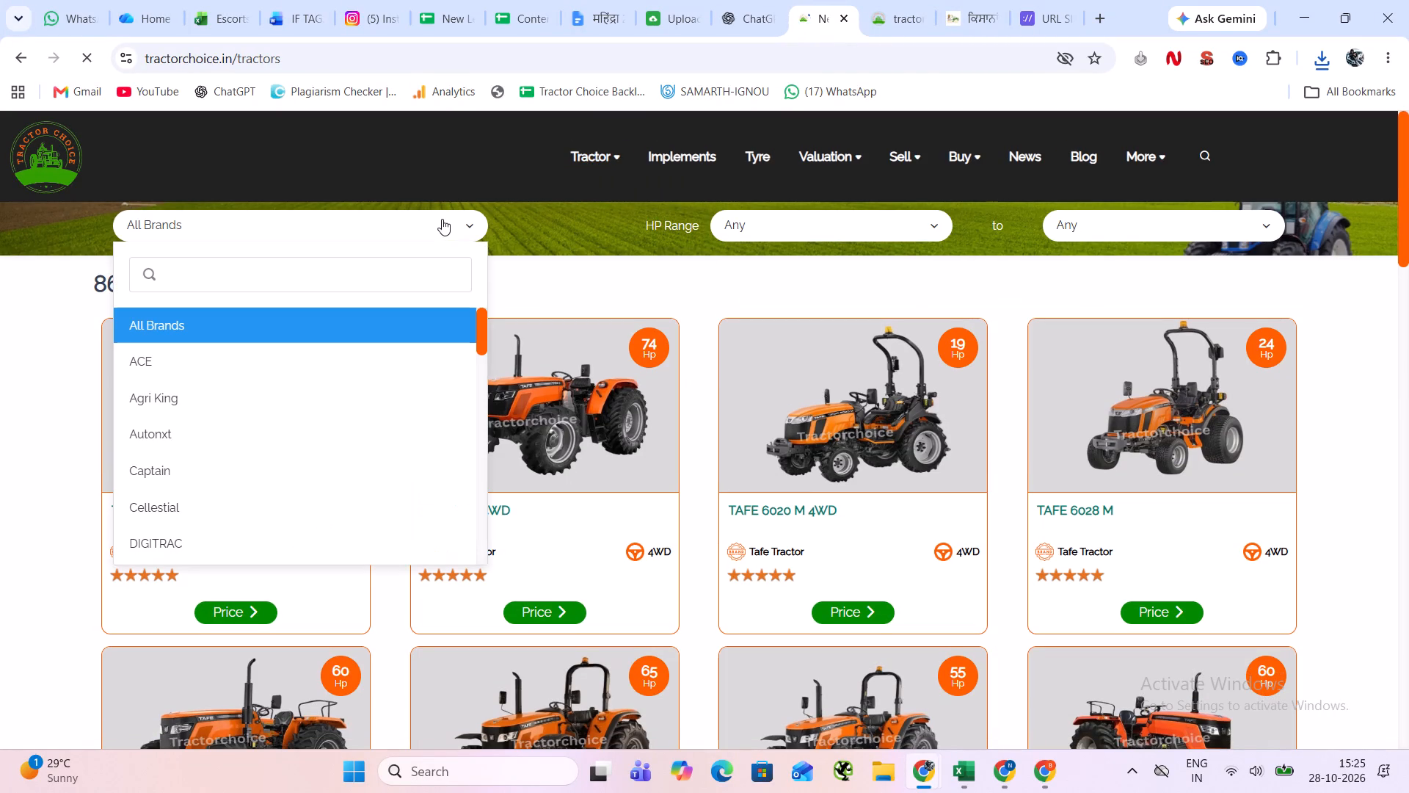
Search the tractor listing's brand filter for "mahind".
left_click(396, 276)
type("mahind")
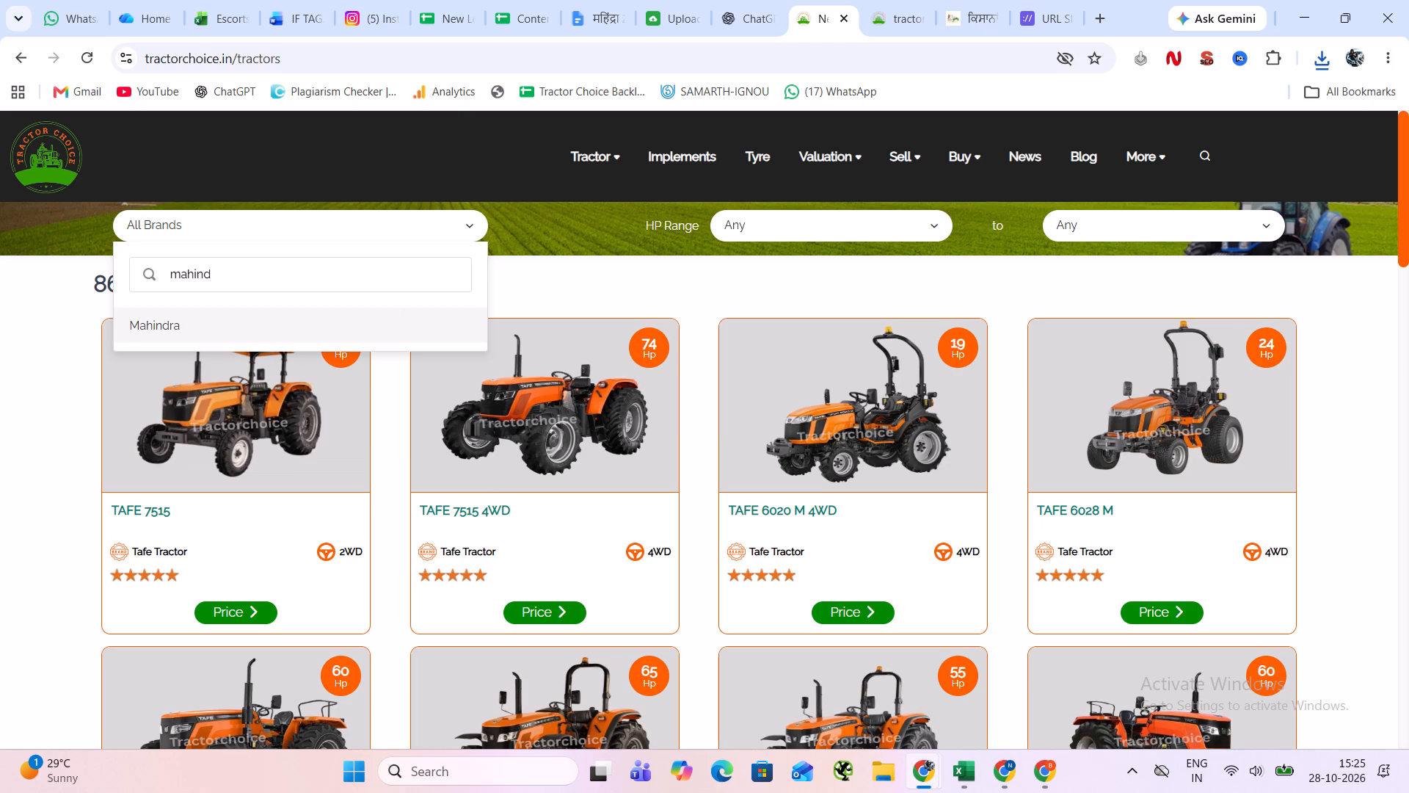
Filter the tractor listing by the Mahindra brand, find "265 di" on the page, and open the Mahindra 265 DI tractor page.
left_click(348, 328)
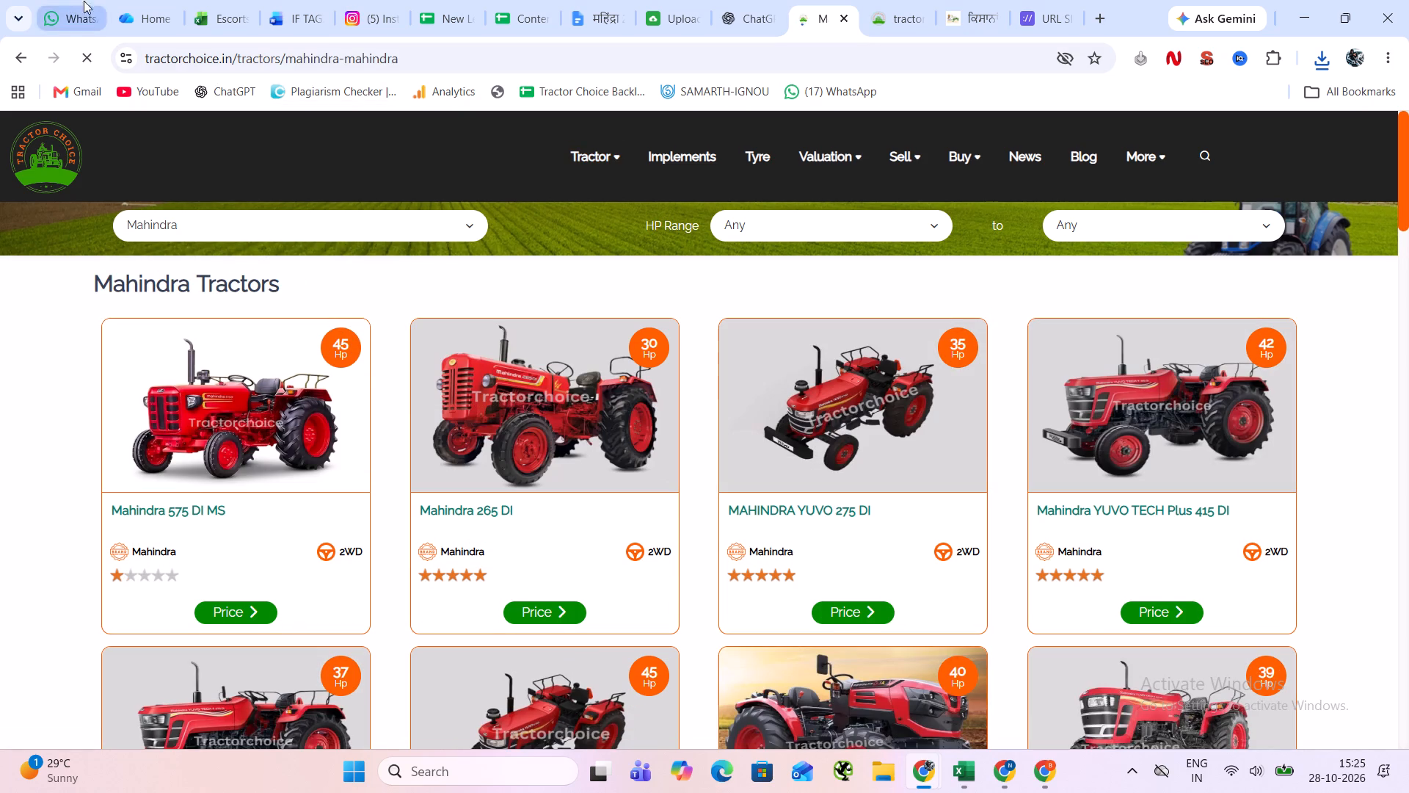
left_click(913, 0)
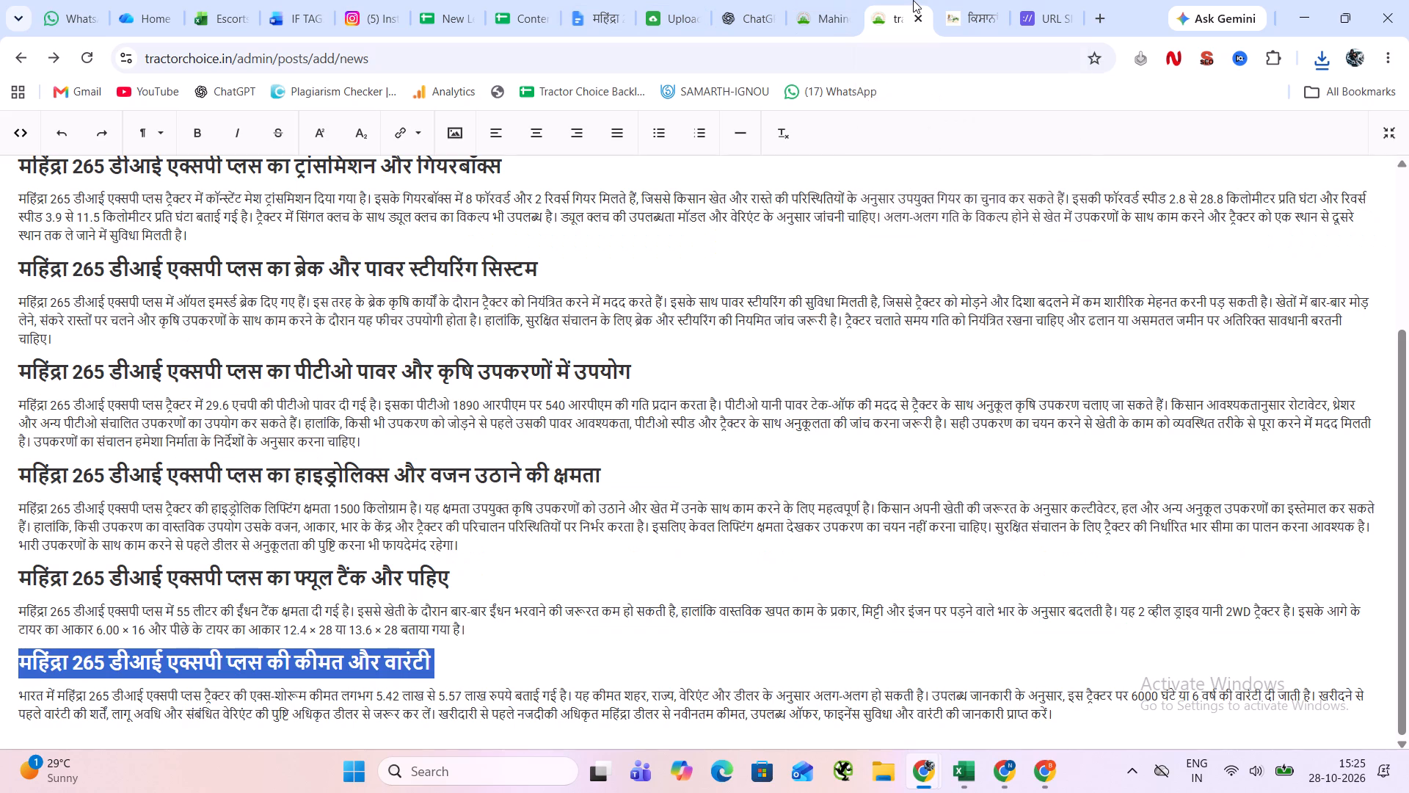
left_click(828, 0)
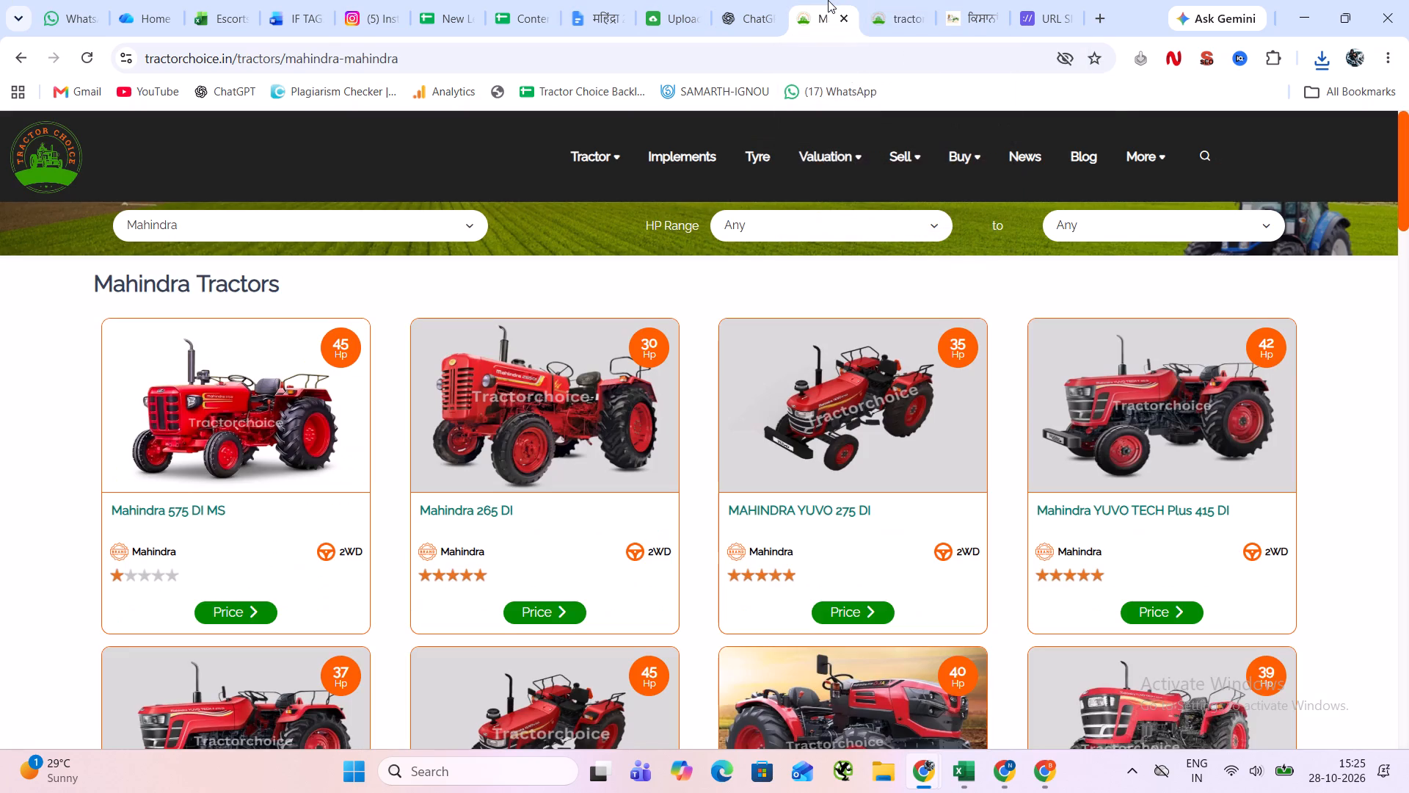
key("ctrl+f")
key("2")
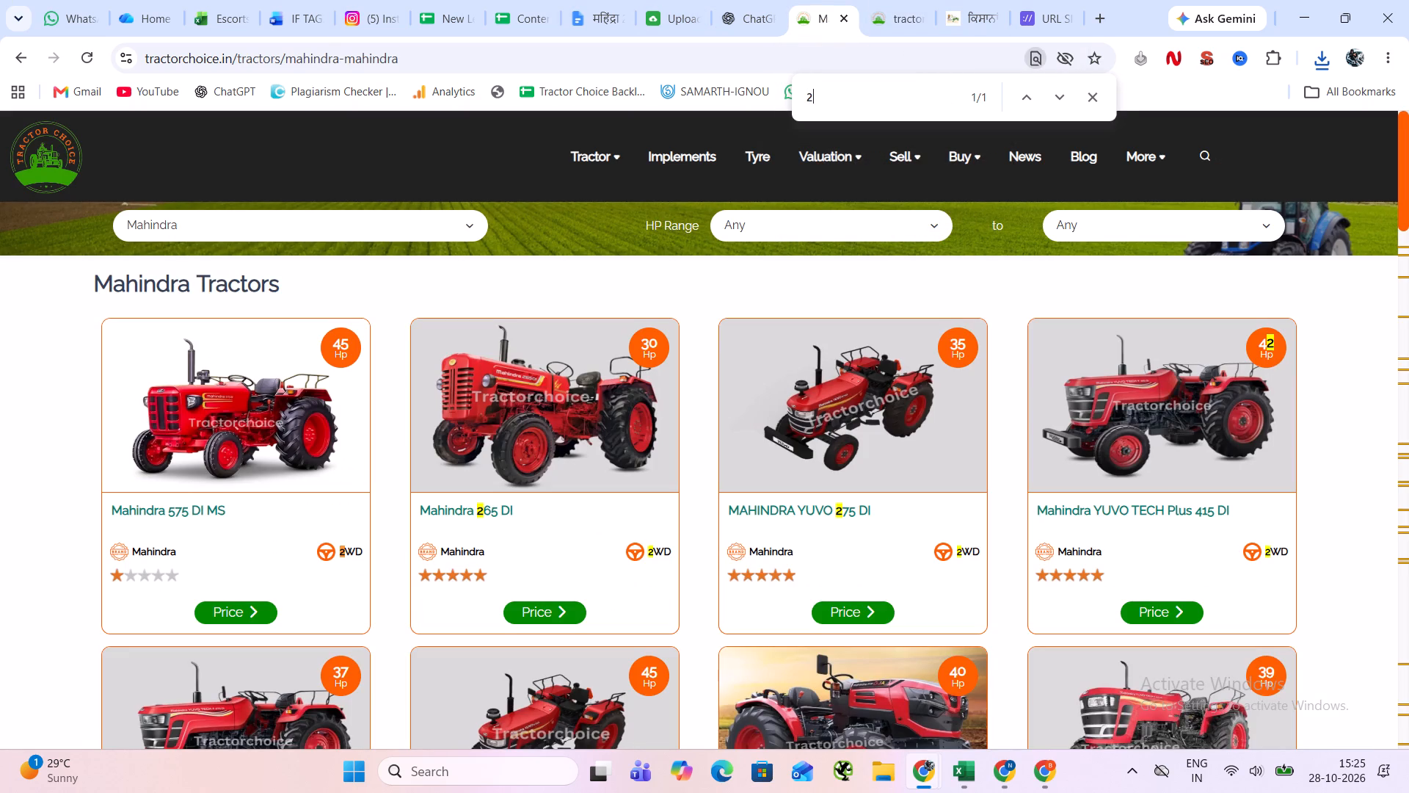
type("65")
key("space")
type("di")
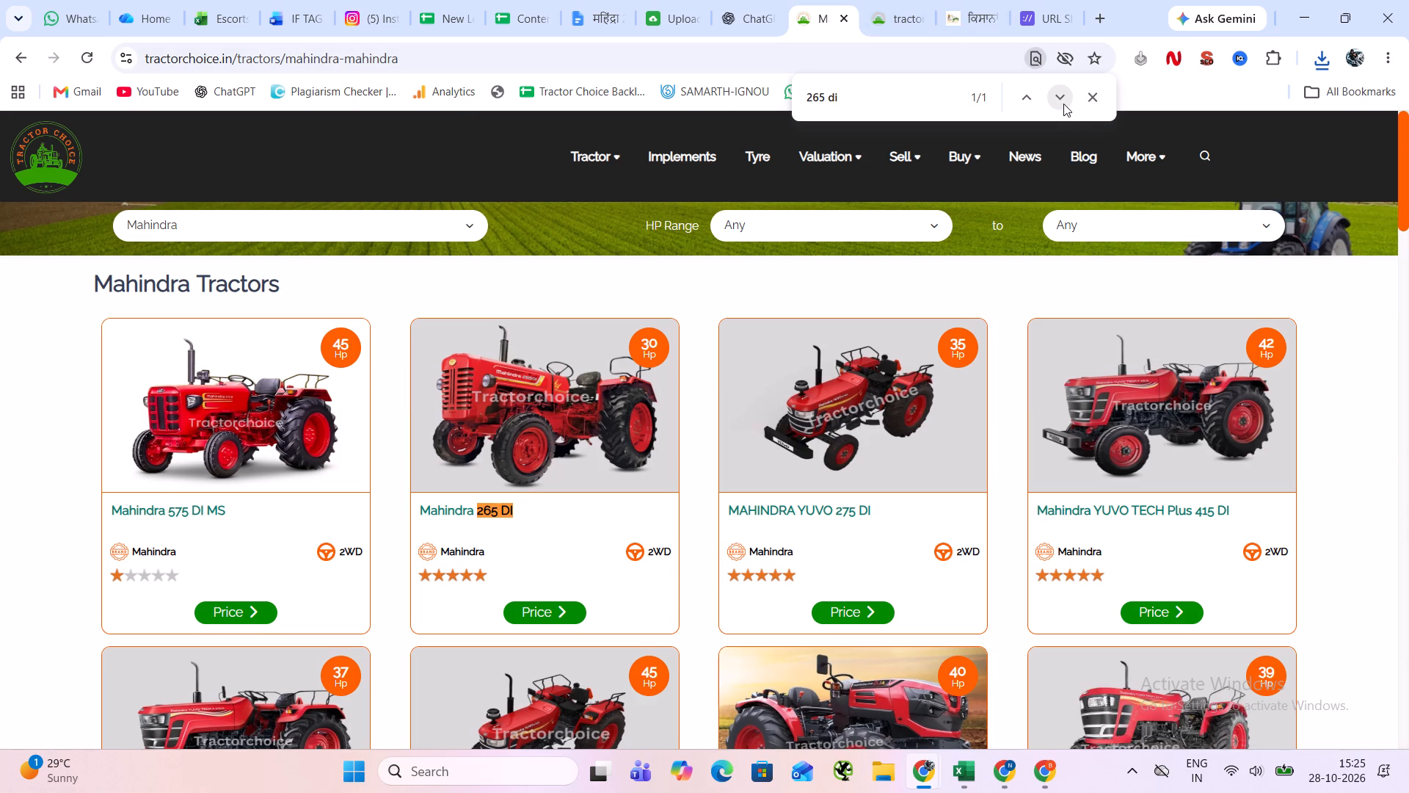
left_click(602, 370)
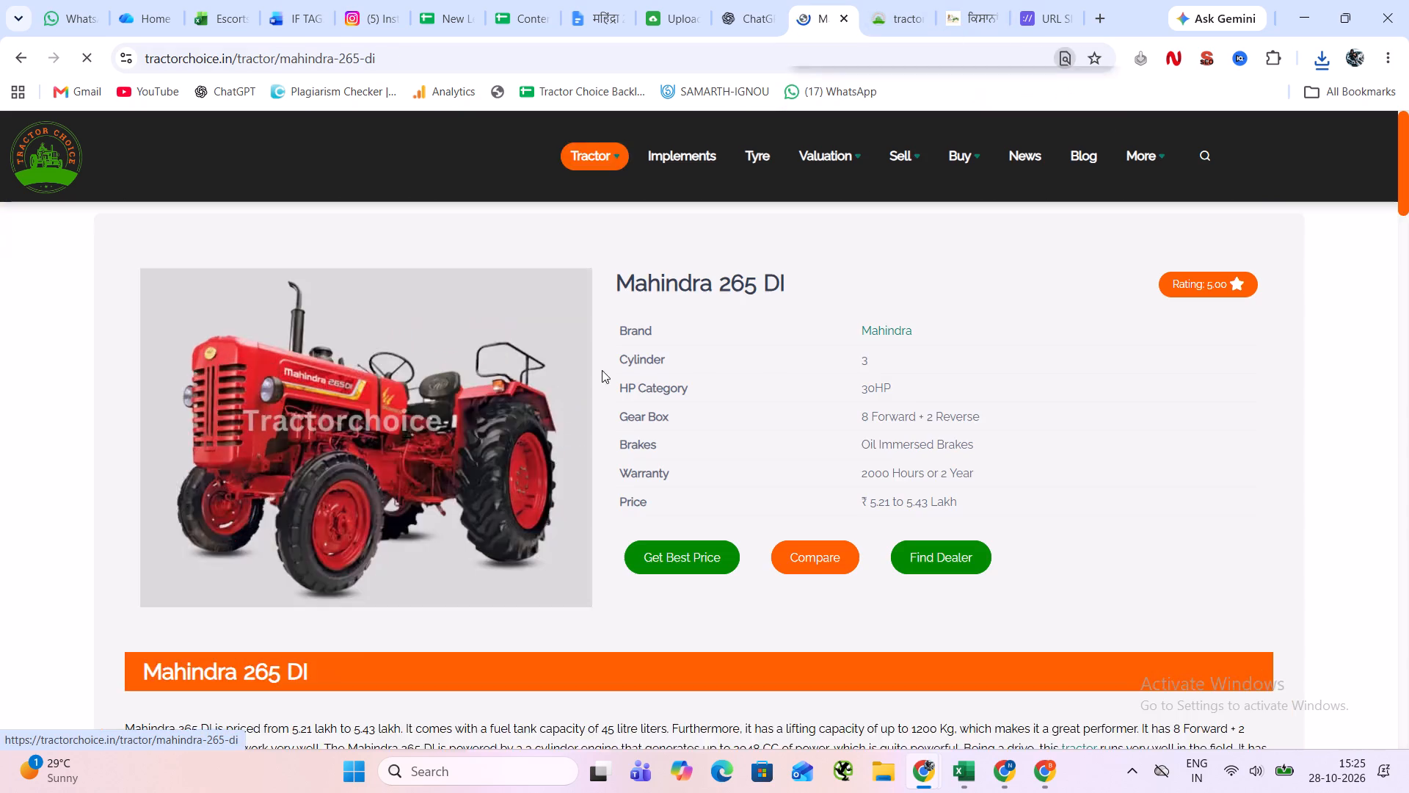
Copy the web address of the Mahindra 265 DI tractor page.
triple_click(569, 49)
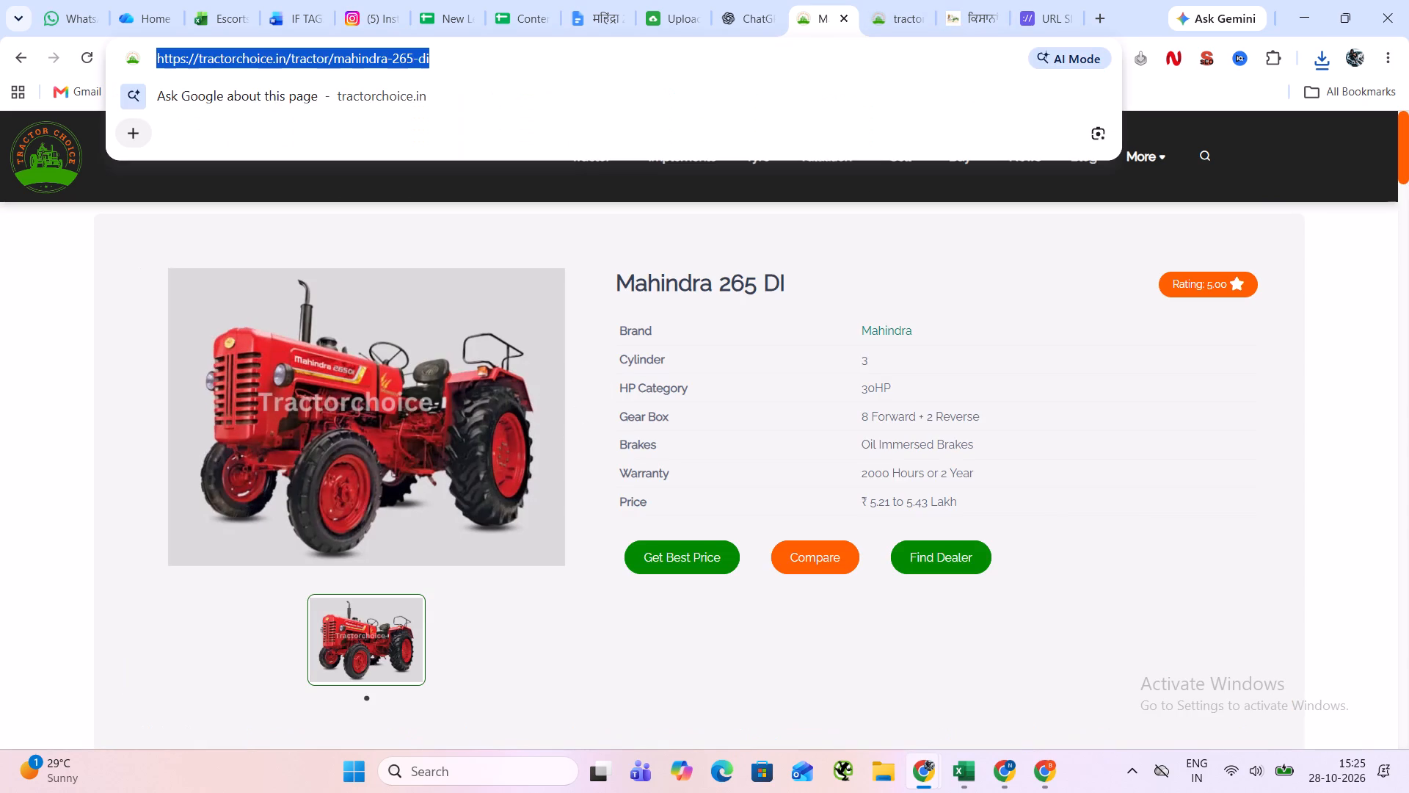
key("ctrl+c")
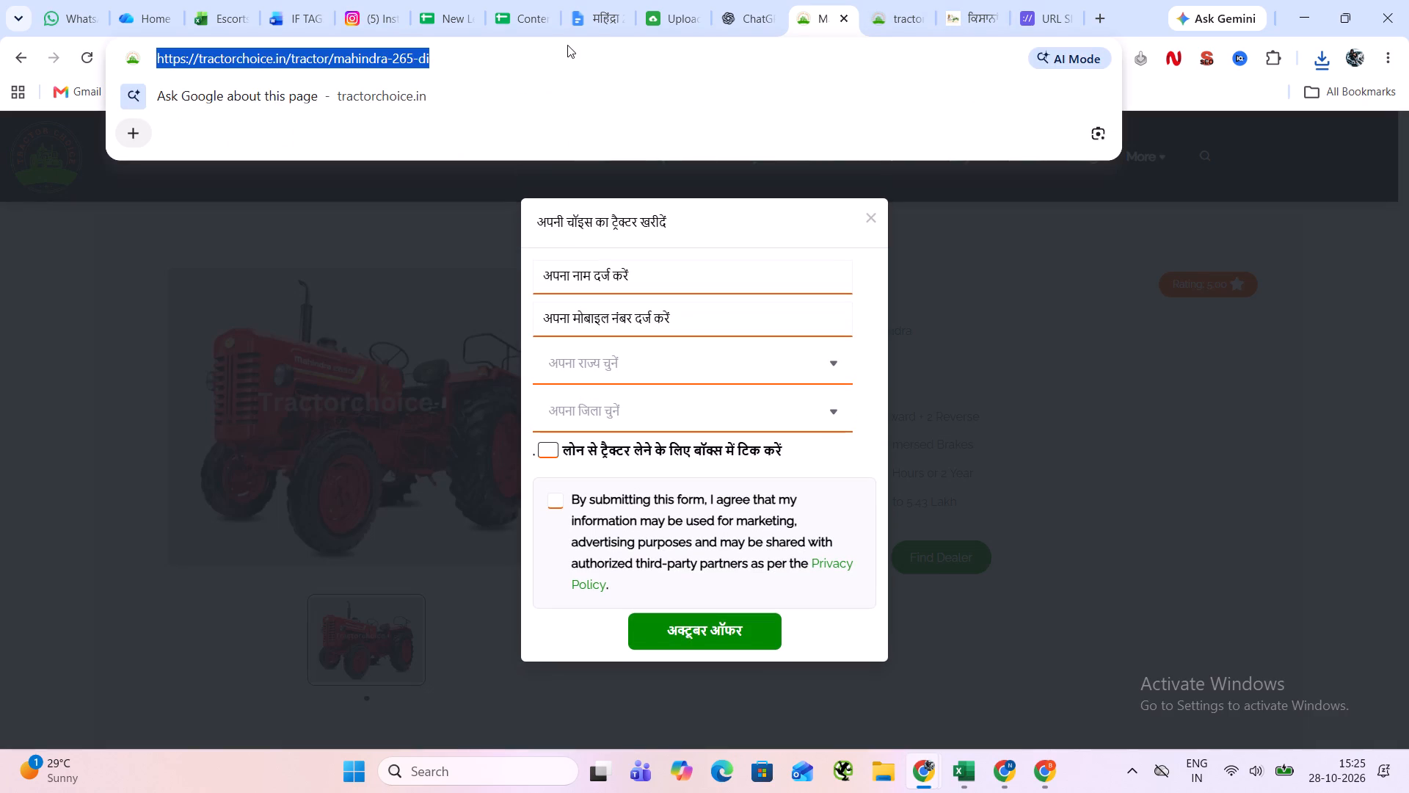
key("ctrl+c")
key("ctrl+c")
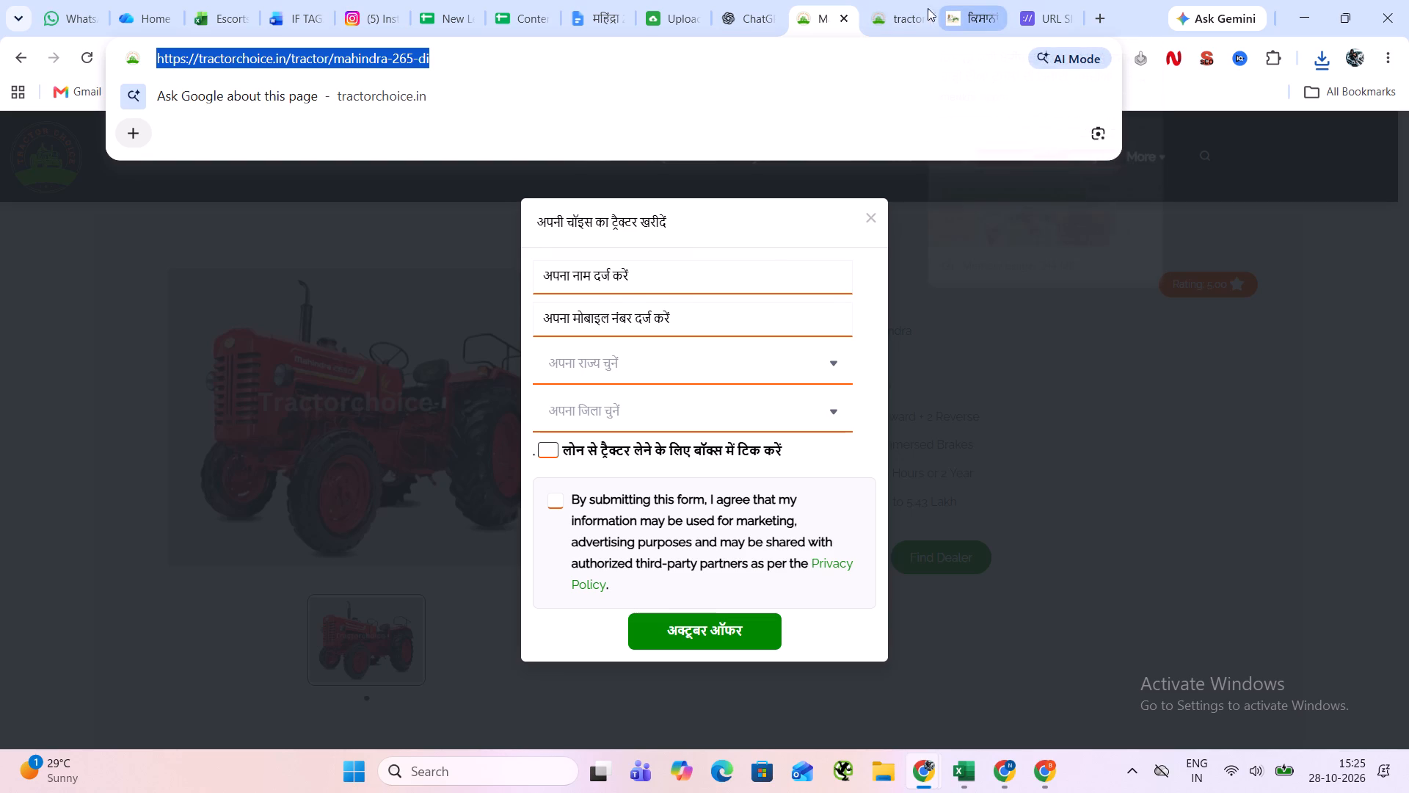
left_click(908, 7)
left_click(448, 485)
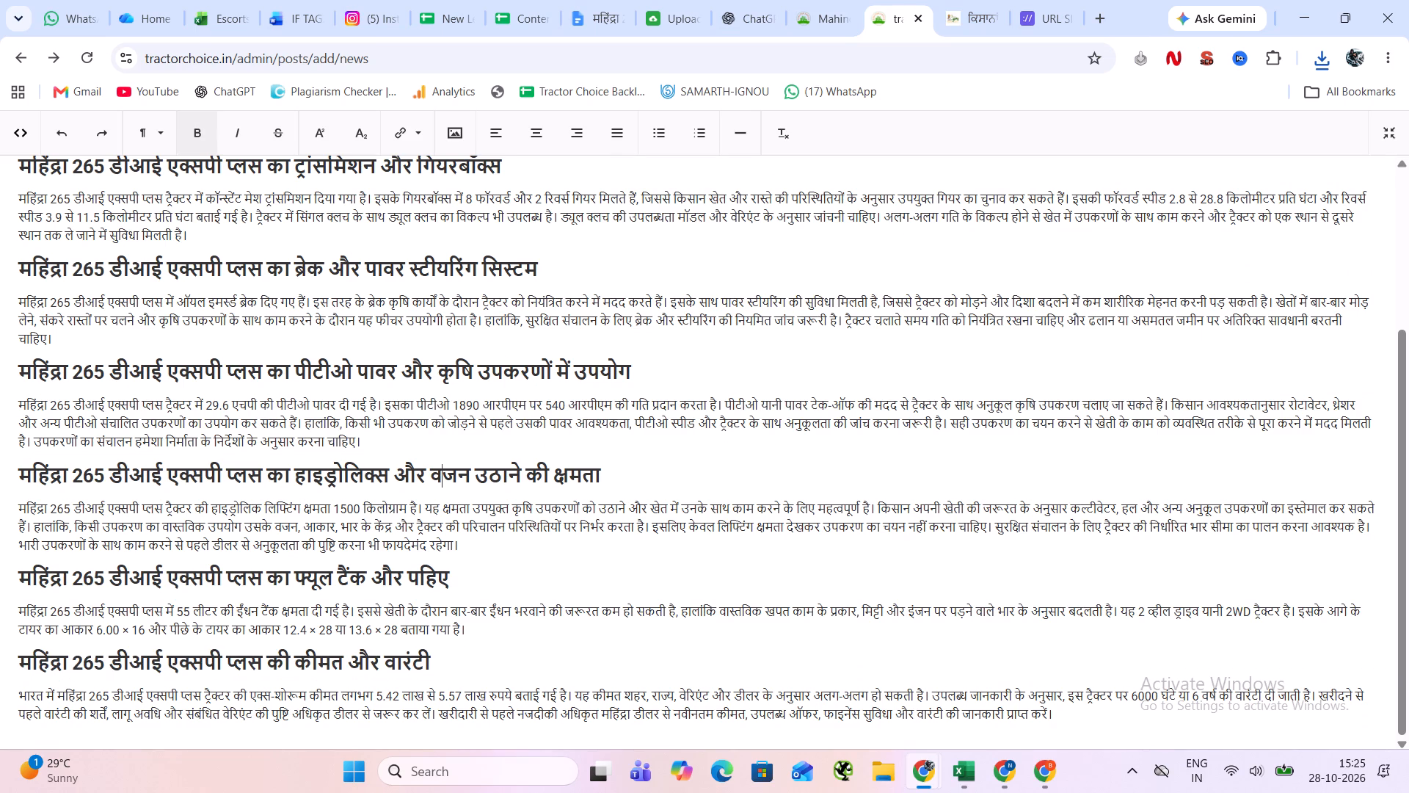
left_click_drag(448, 485, 454, 170)
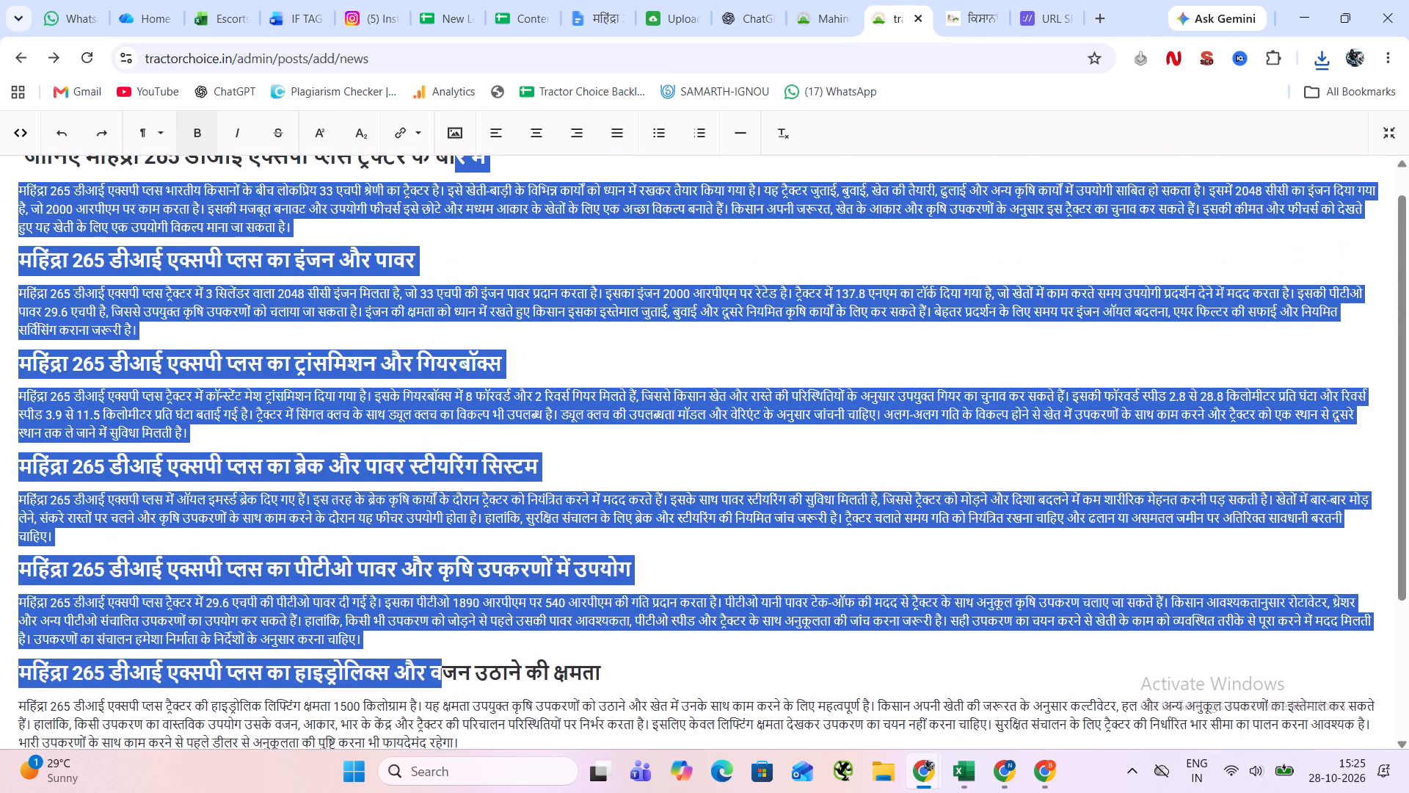
left_click_drag(454, 170, 448, 250)
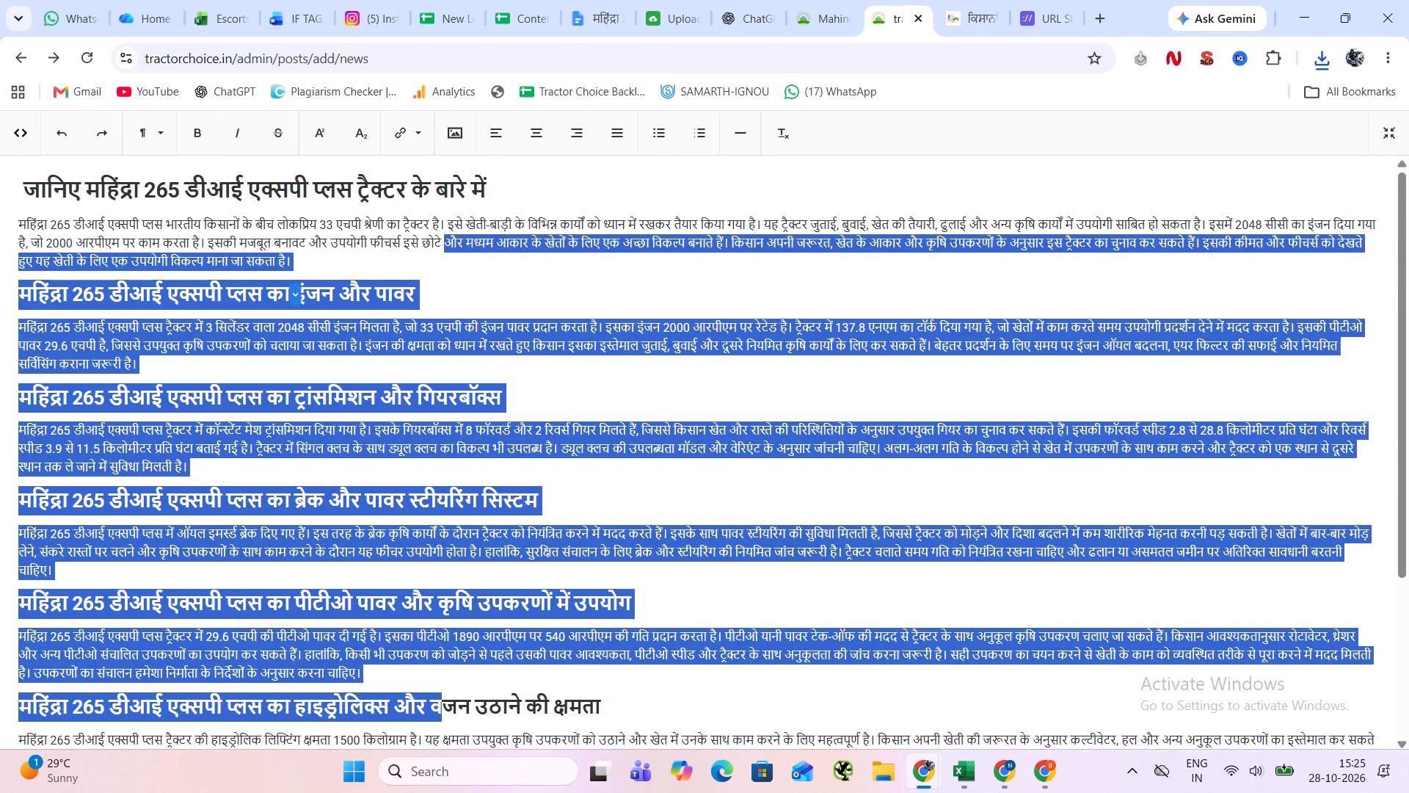
left_click(13, 218)
left_click_drag(13, 218, 88, 217)
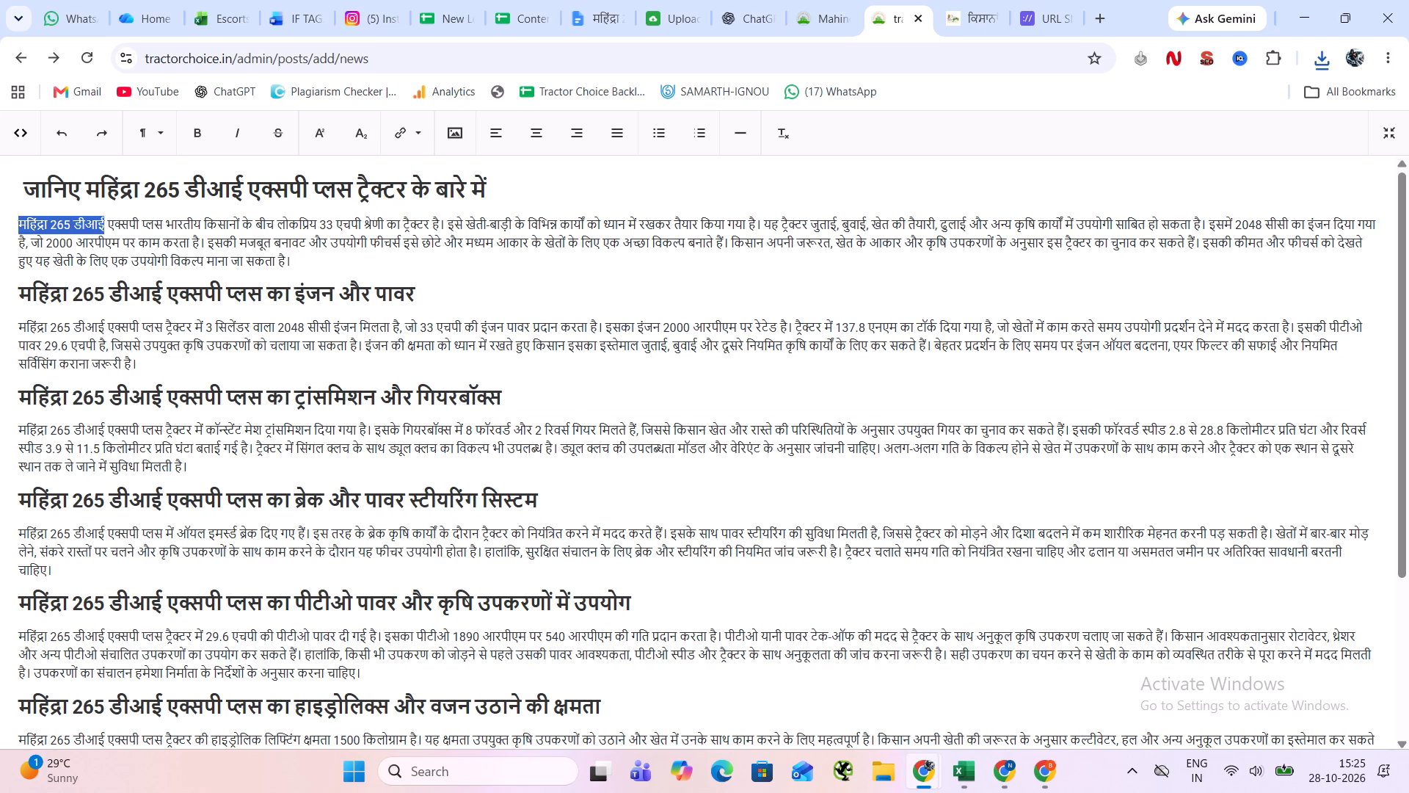
left_click_drag(88, 217, 91, 217)
left_click(416, 146)
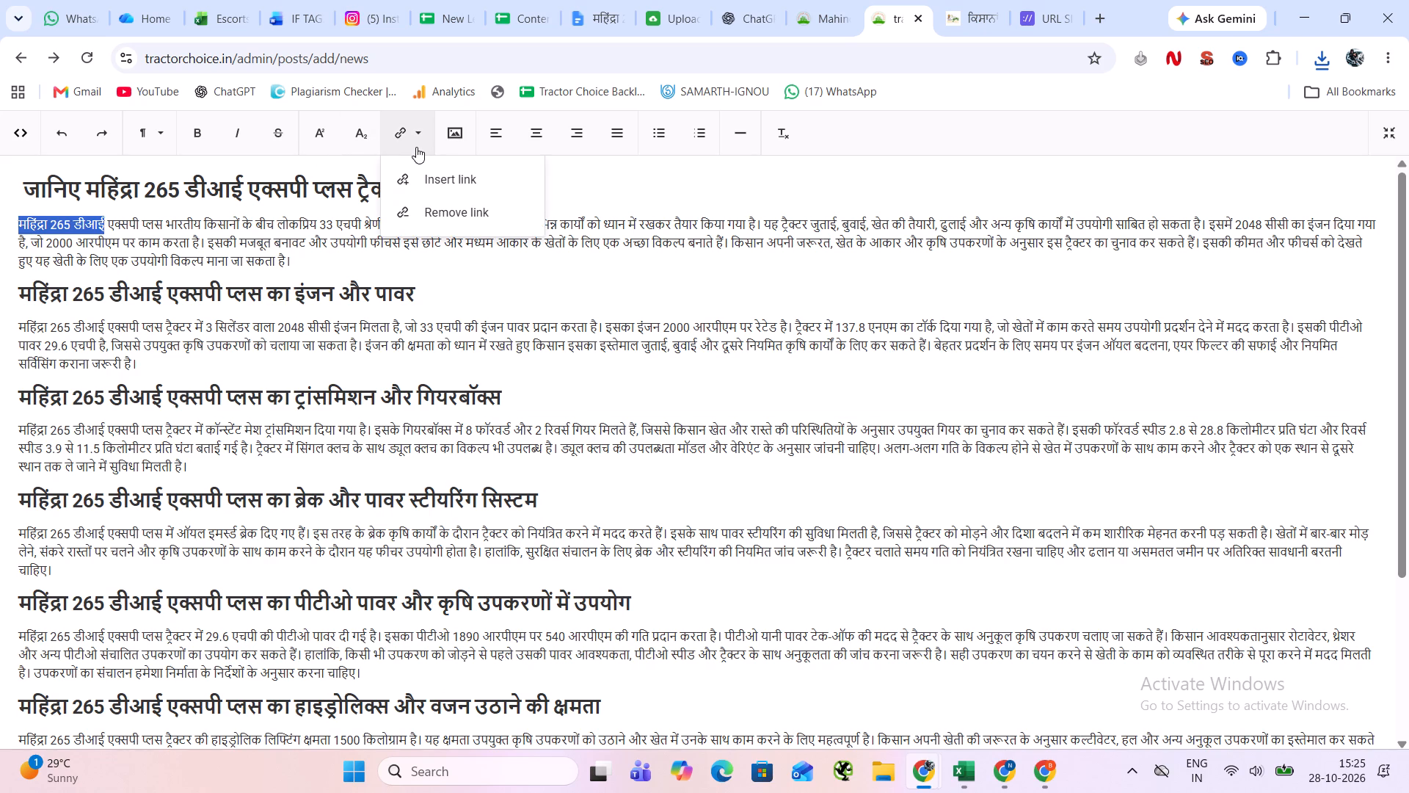
left_click(421, 171)
key("ctrl+v")
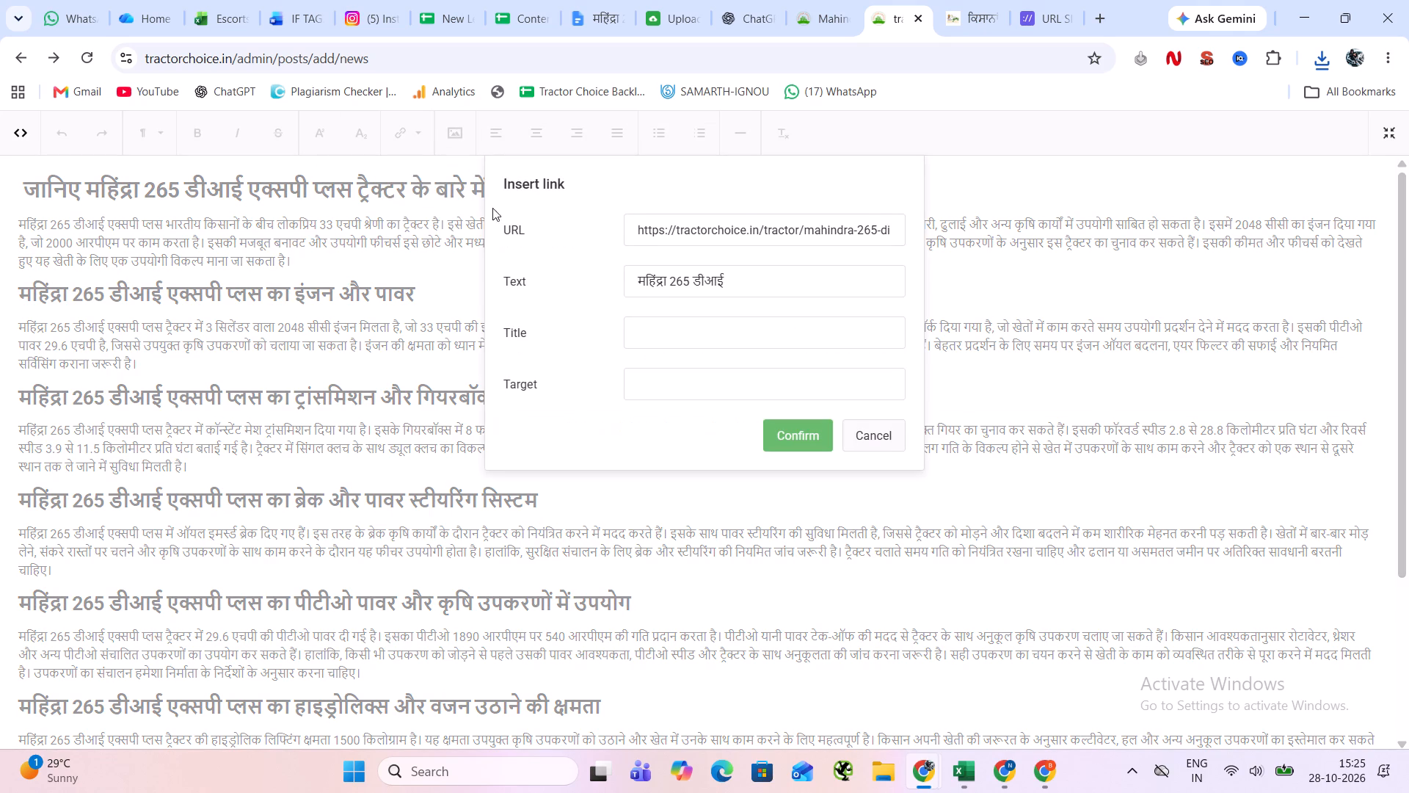
left_click(778, 452)
left_click(787, 441)
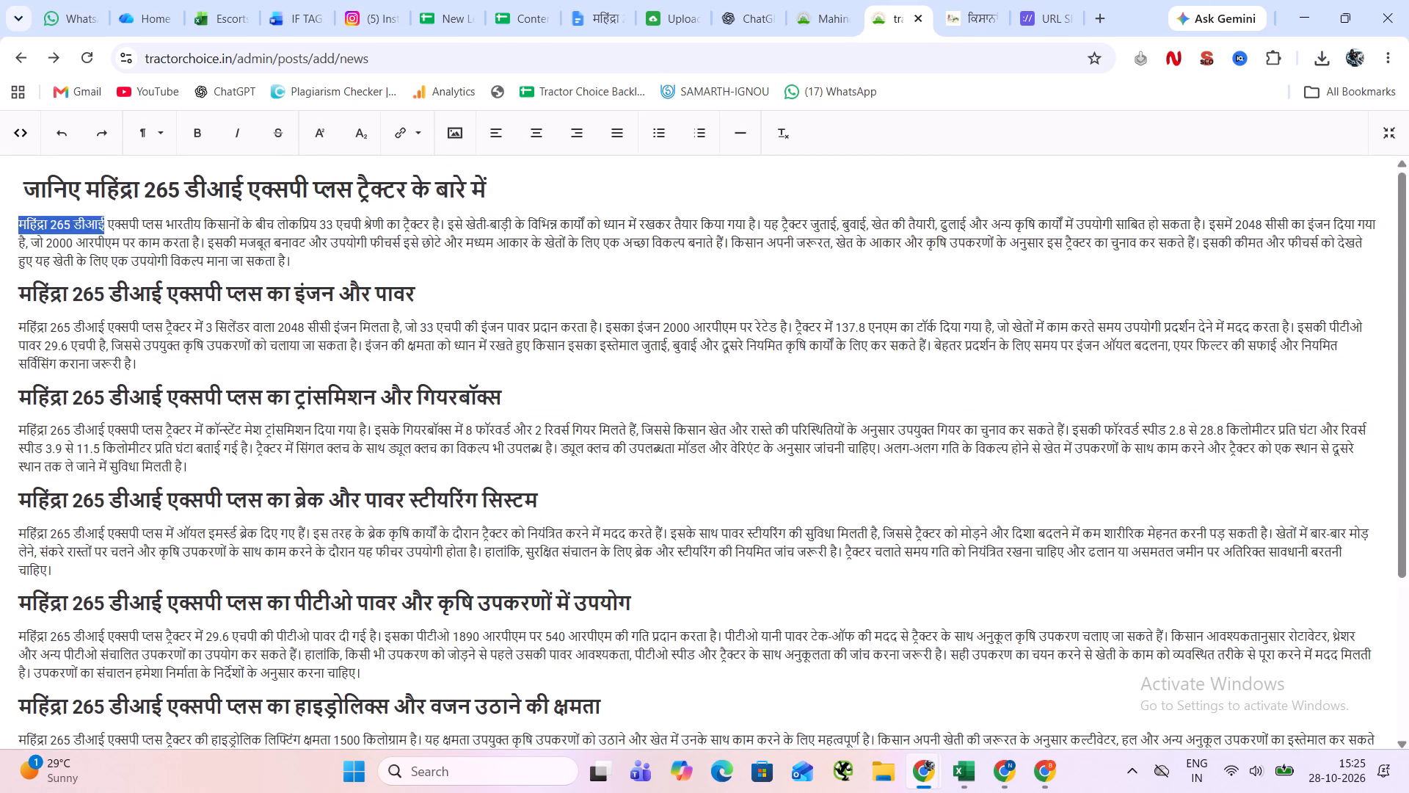
key("ctrl+b")
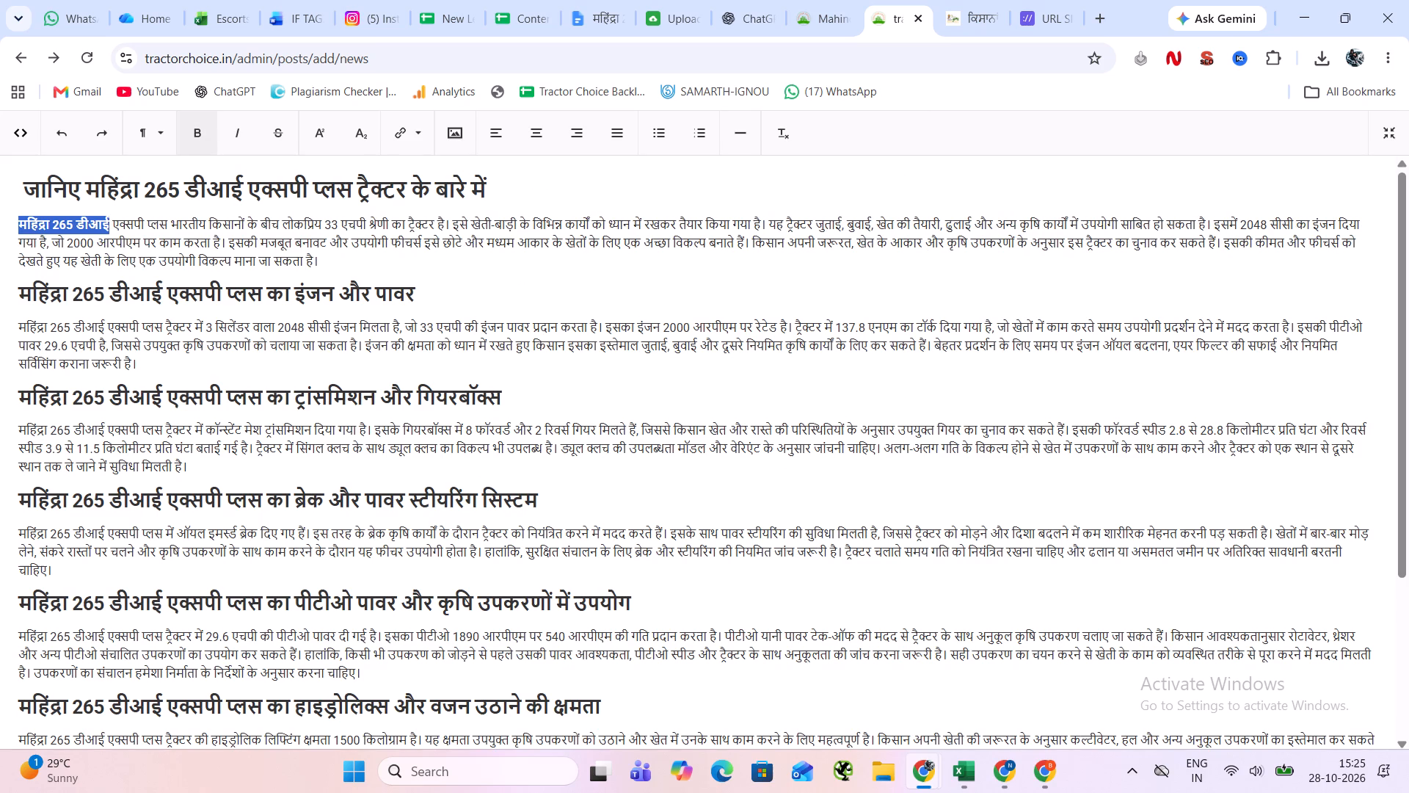
Search the article for "महिंद्रा" and go through its occurrences down to the fuel tank and wheels paragraph.
left_click_drag(46, 326, 1, 327)
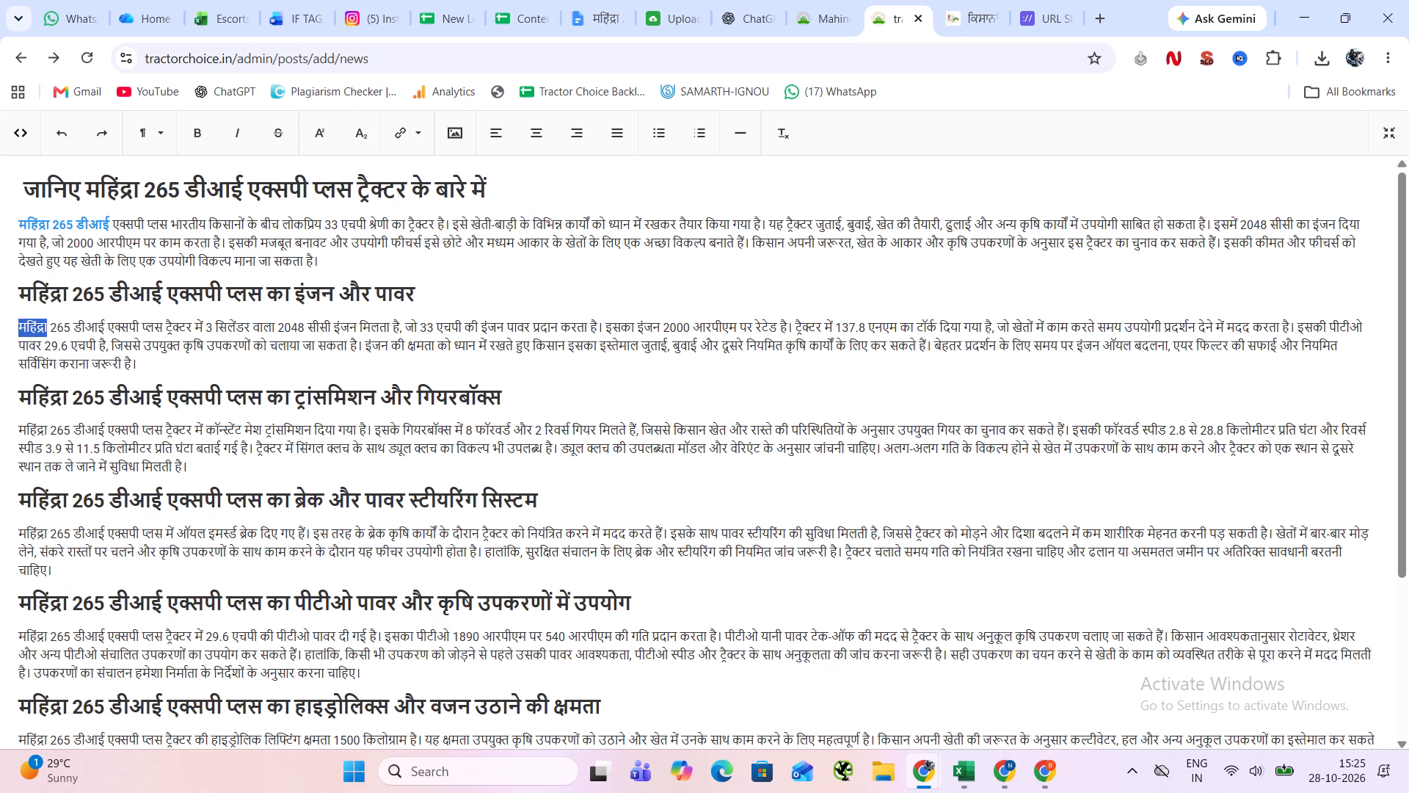
key("ctrl+c")
key("ctrl+f")
left_click(1, 327, "ctrl")
key("ctrl+v")
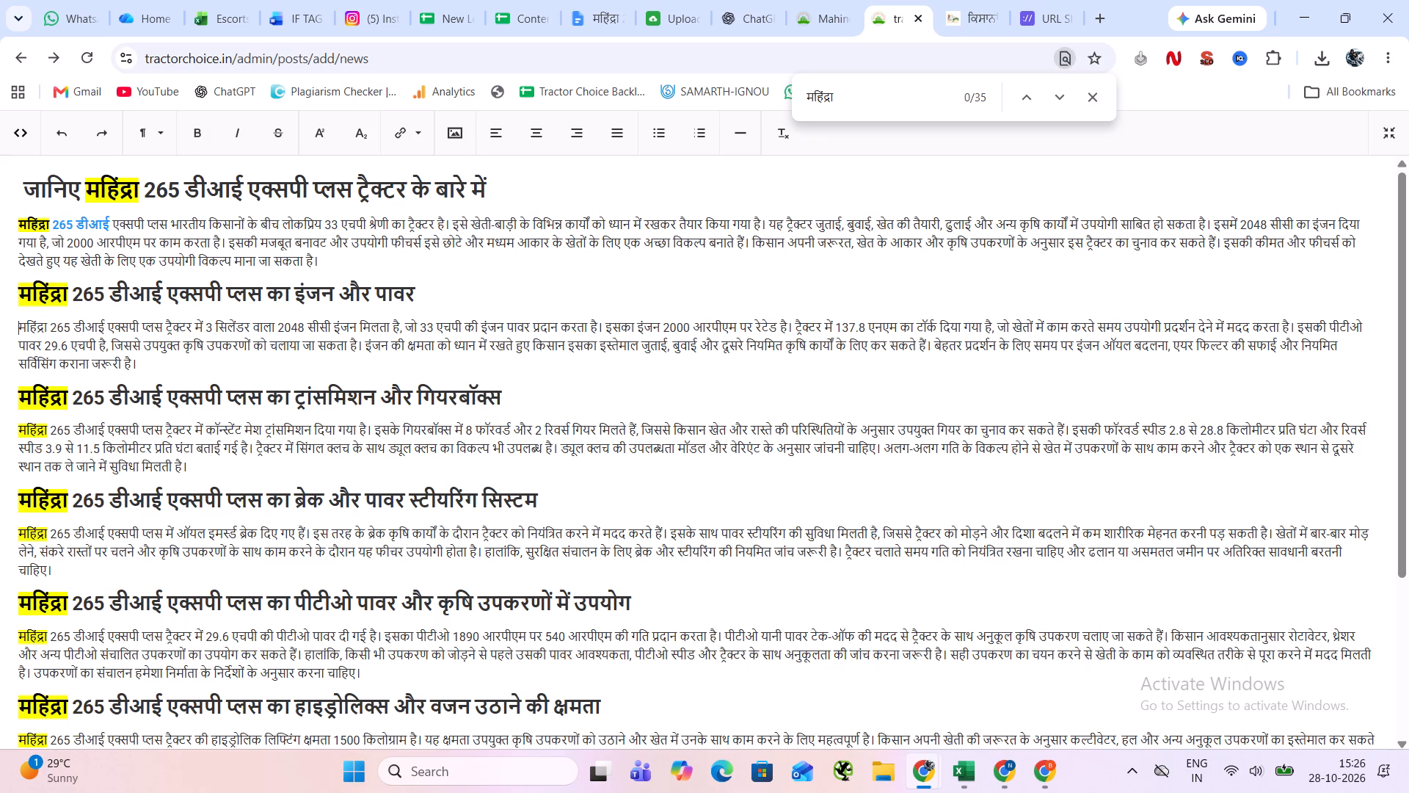
left_click(1057, 93)
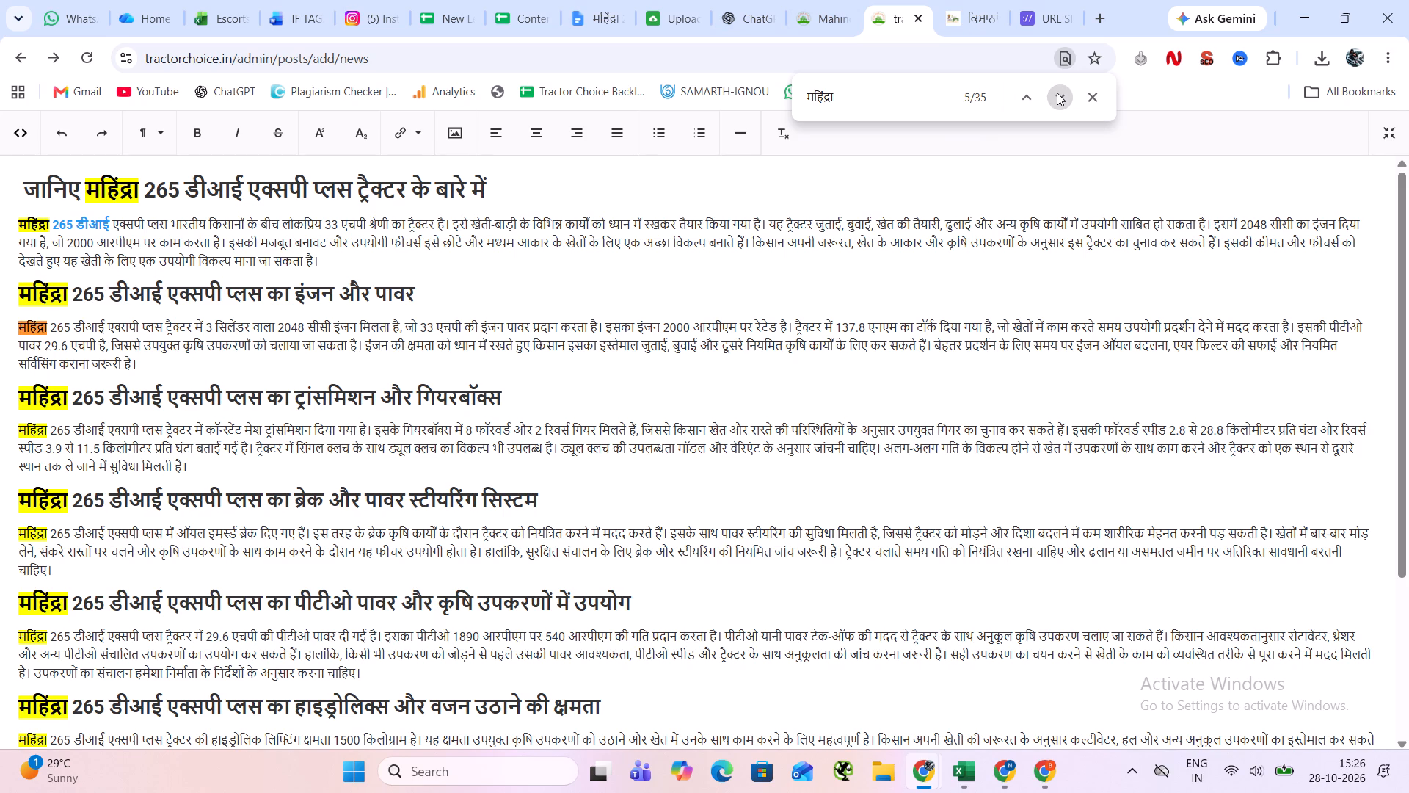
left_click(1057, 93)
left_click(1057, 93)
double_click(1057, 93)
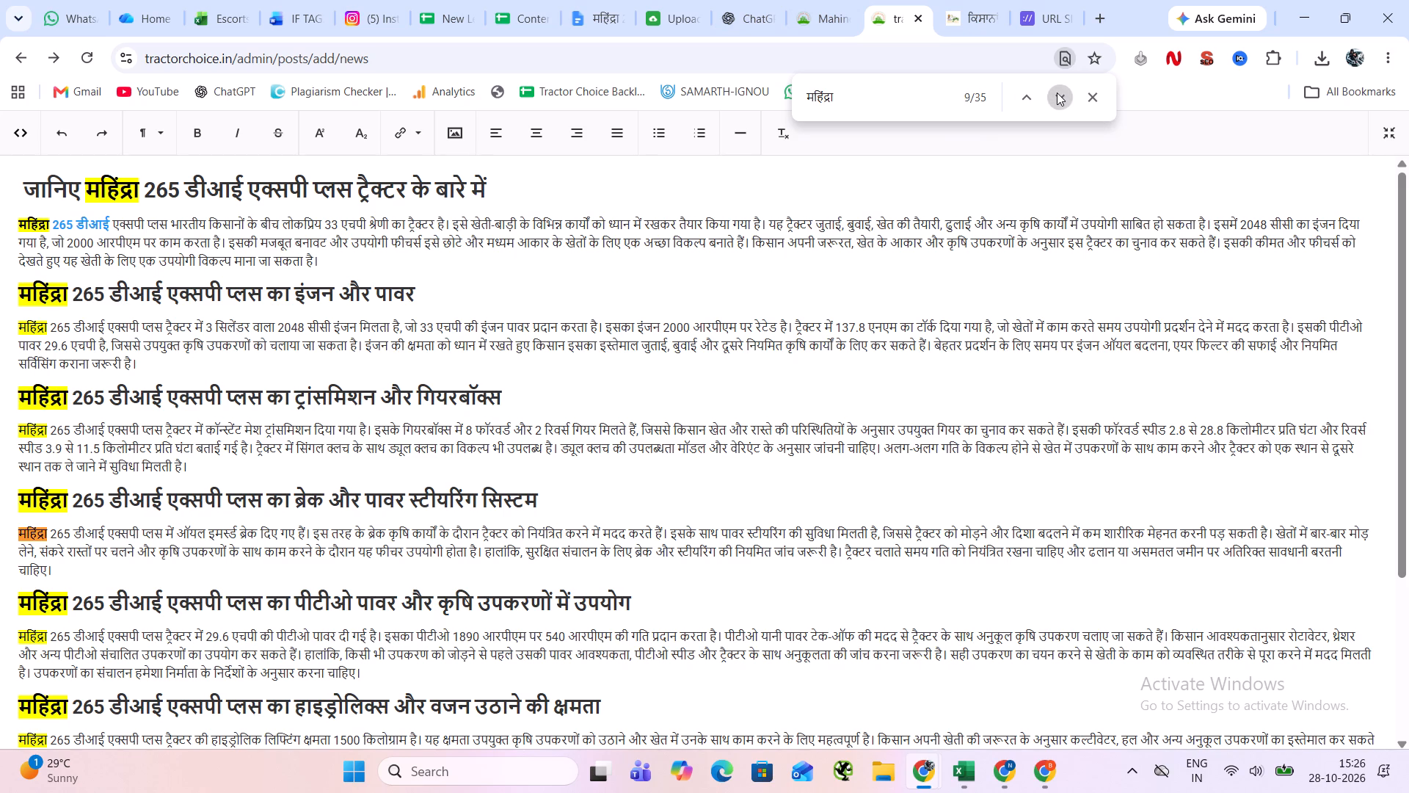
left_click(1057, 93)
left_click(1057, 93)
left_click(1057, 93)
left_click(1057, 93)
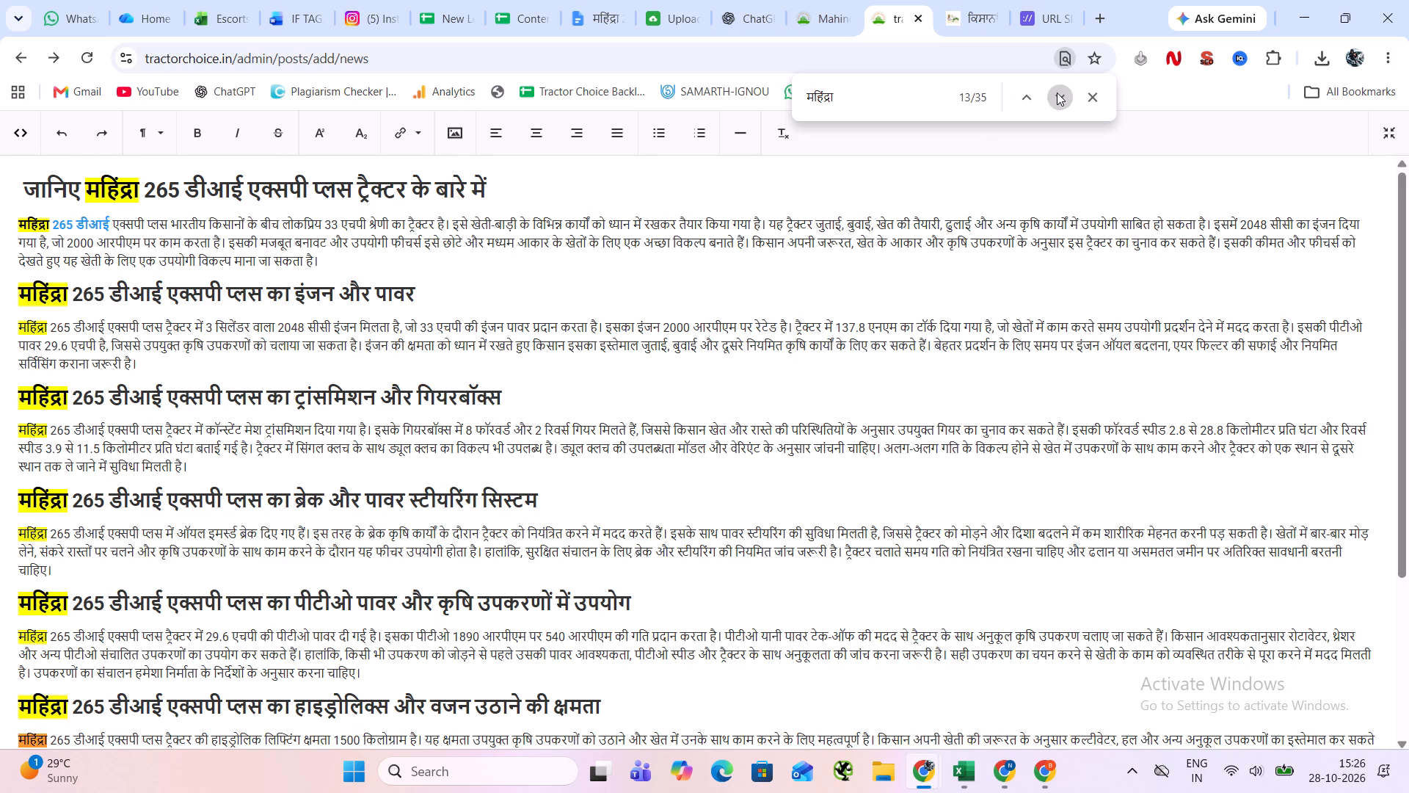
left_click(1057, 93)
left_click(1057, 93)
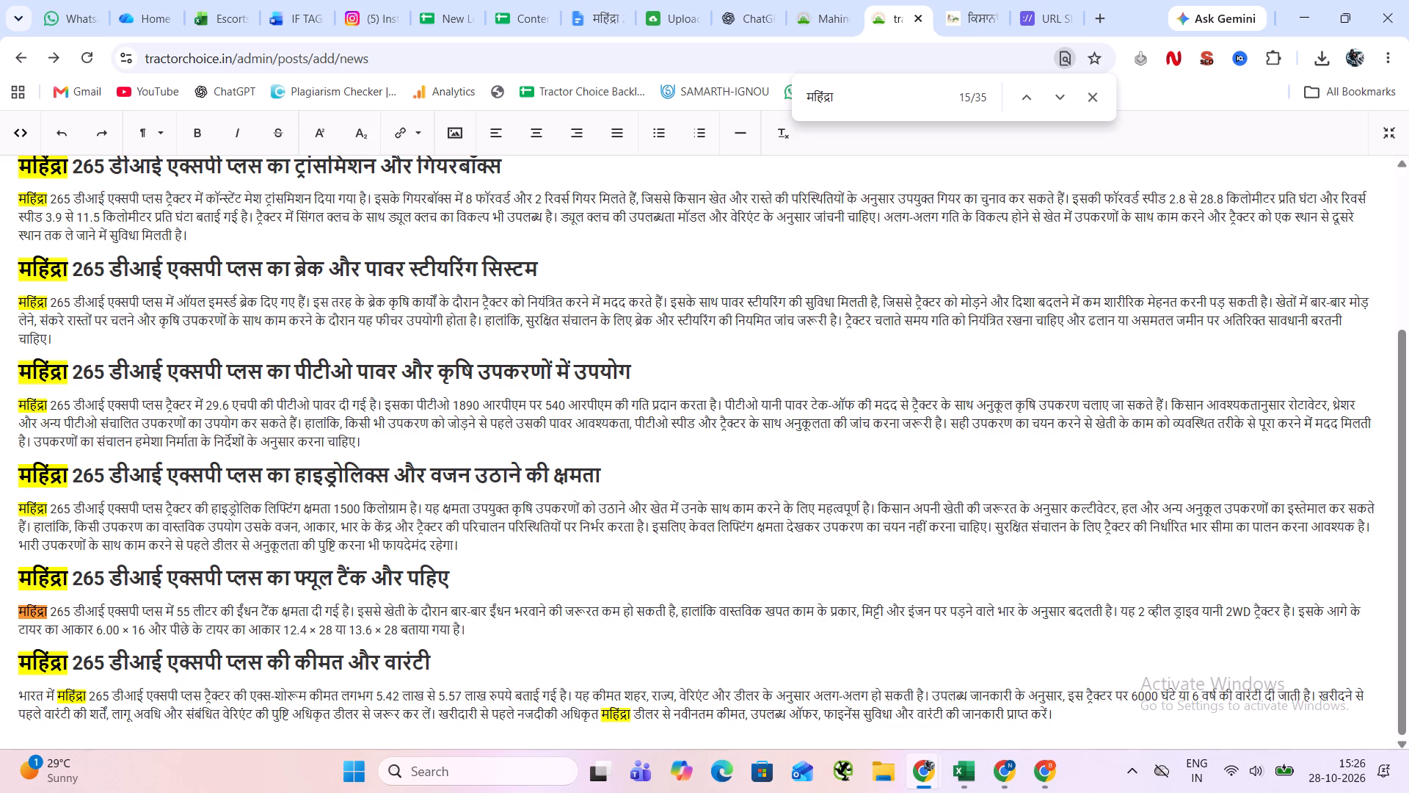
Select the word "महिंद्रा" before "डीलर" in the final paragraph, under the price and warranty heading.
left_click_drag(601, 706, 625, 708)
double_click(625, 708)
left_click(625, 709)
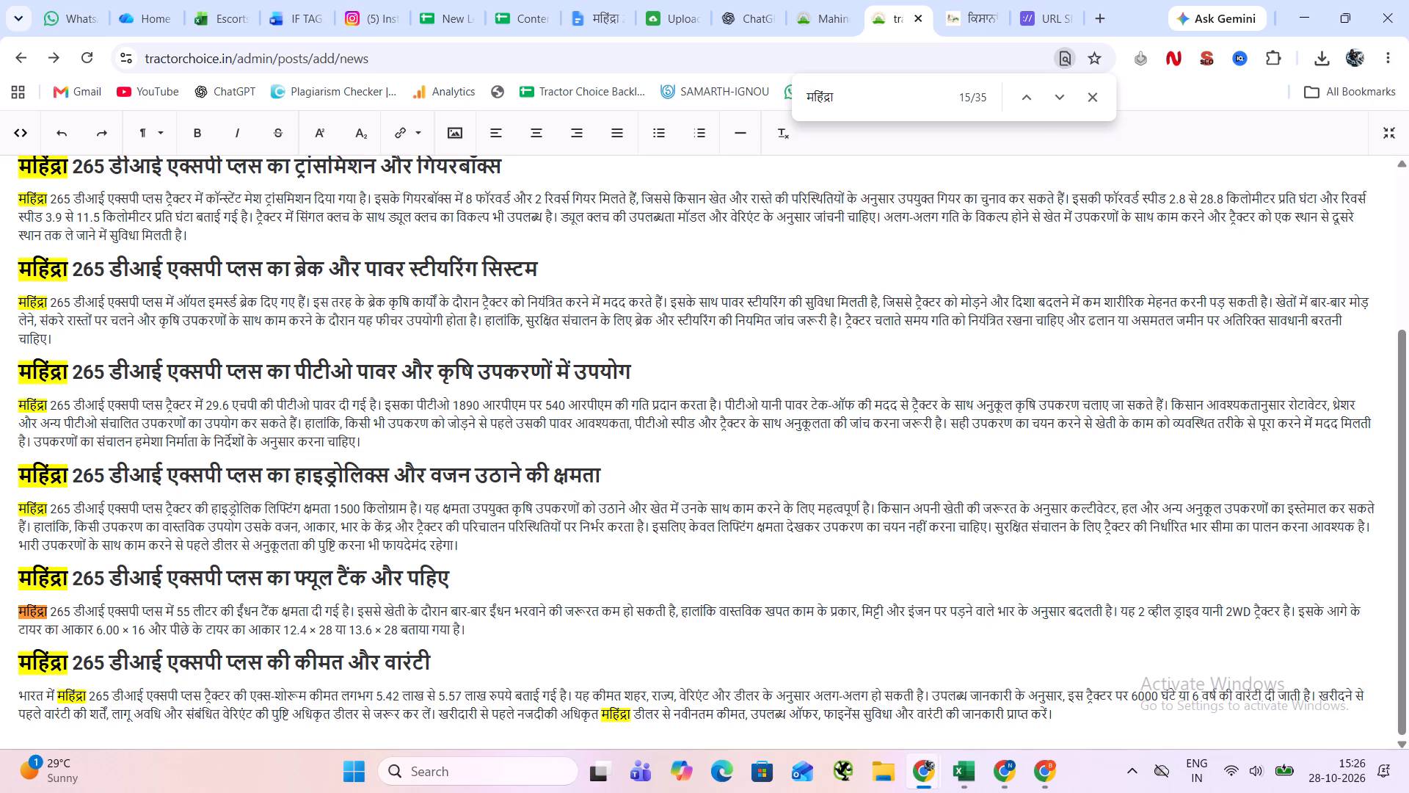
left_click(627, 709)
double_click(627, 709)
left_click(632, 713)
left_click_drag(631, 713, 605, 715)
left_click_drag(605, 715, 604, 715)
Return to the site's full tractor listing and filter it by the Mahindra brand.
left_click(827, 3)
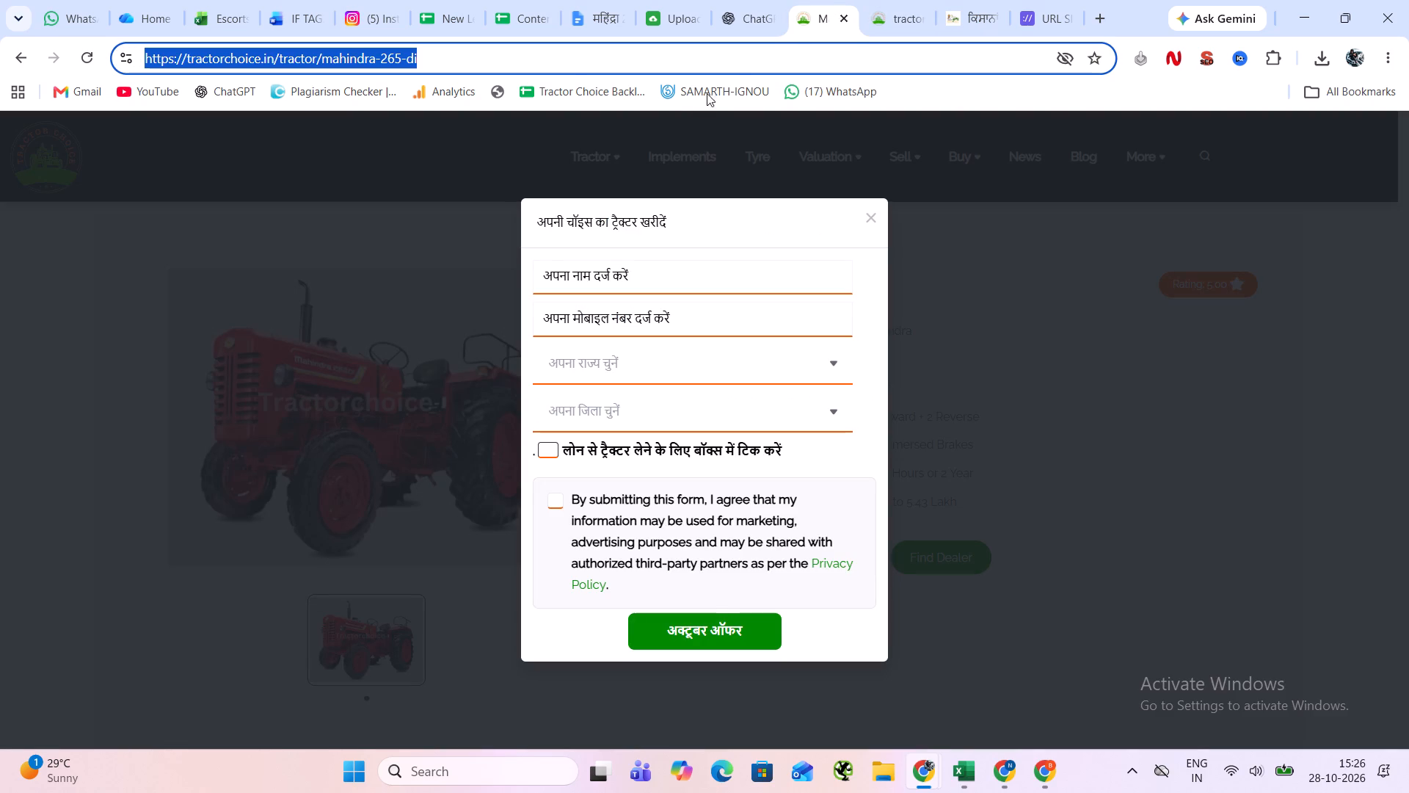
left_click(495, 205)
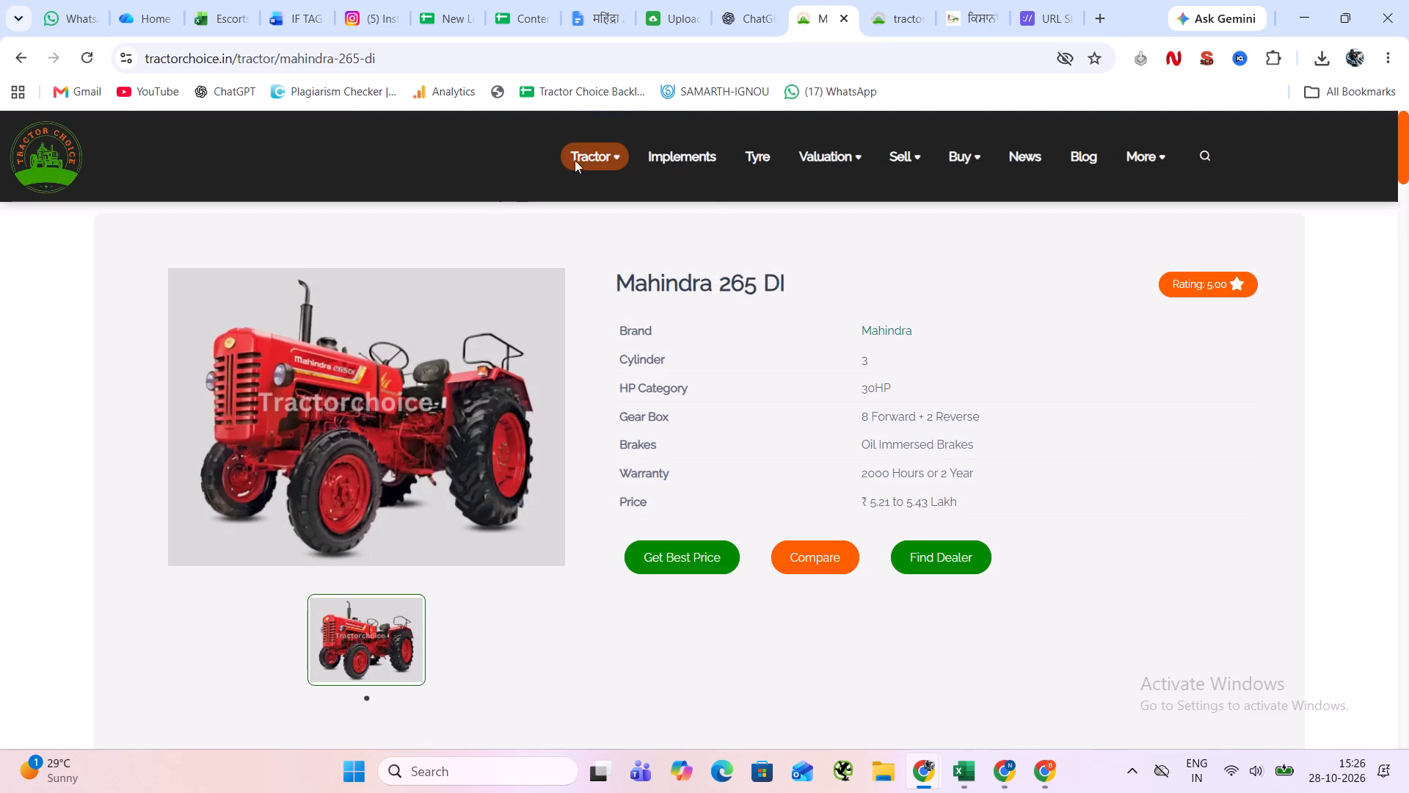
left_click(591, 194)
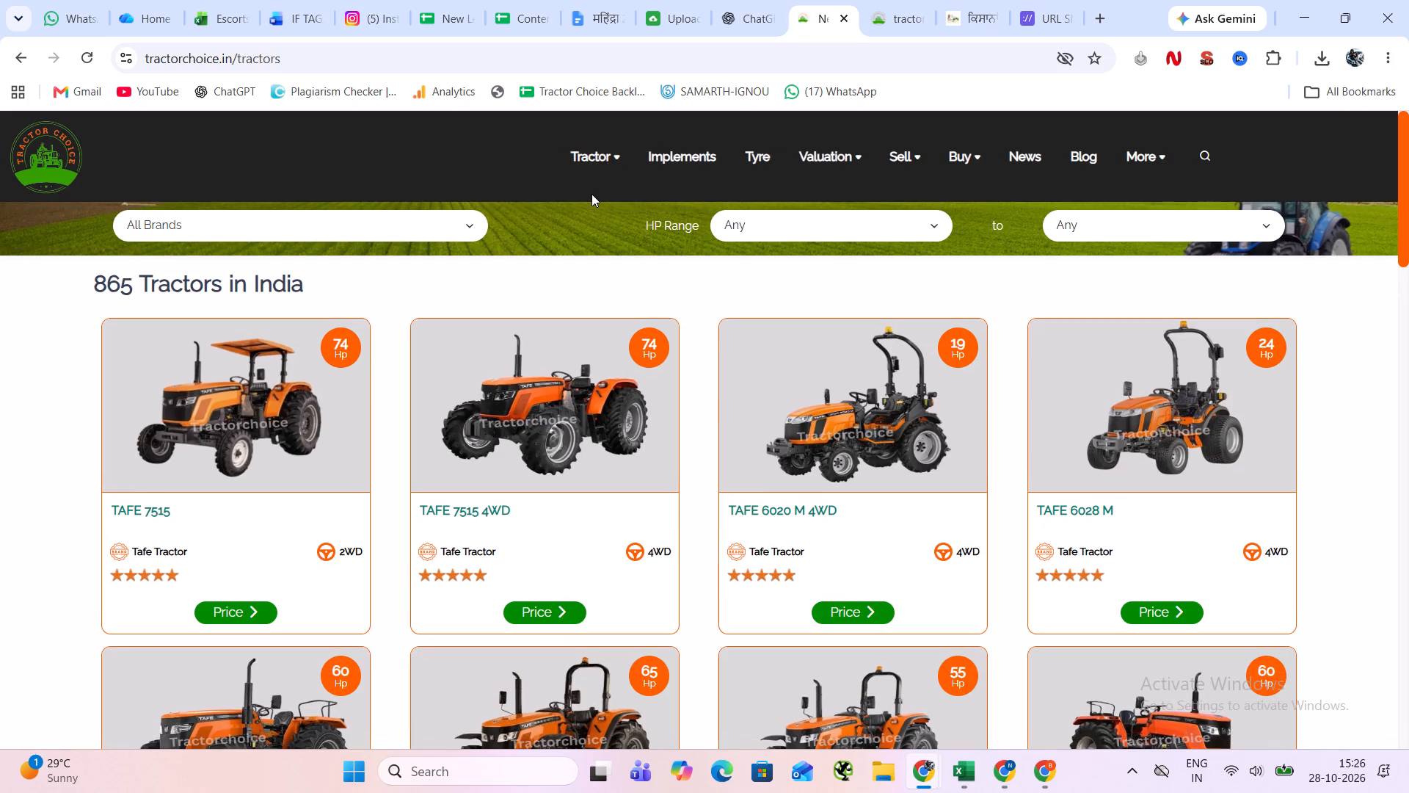
left_click(481, 222)
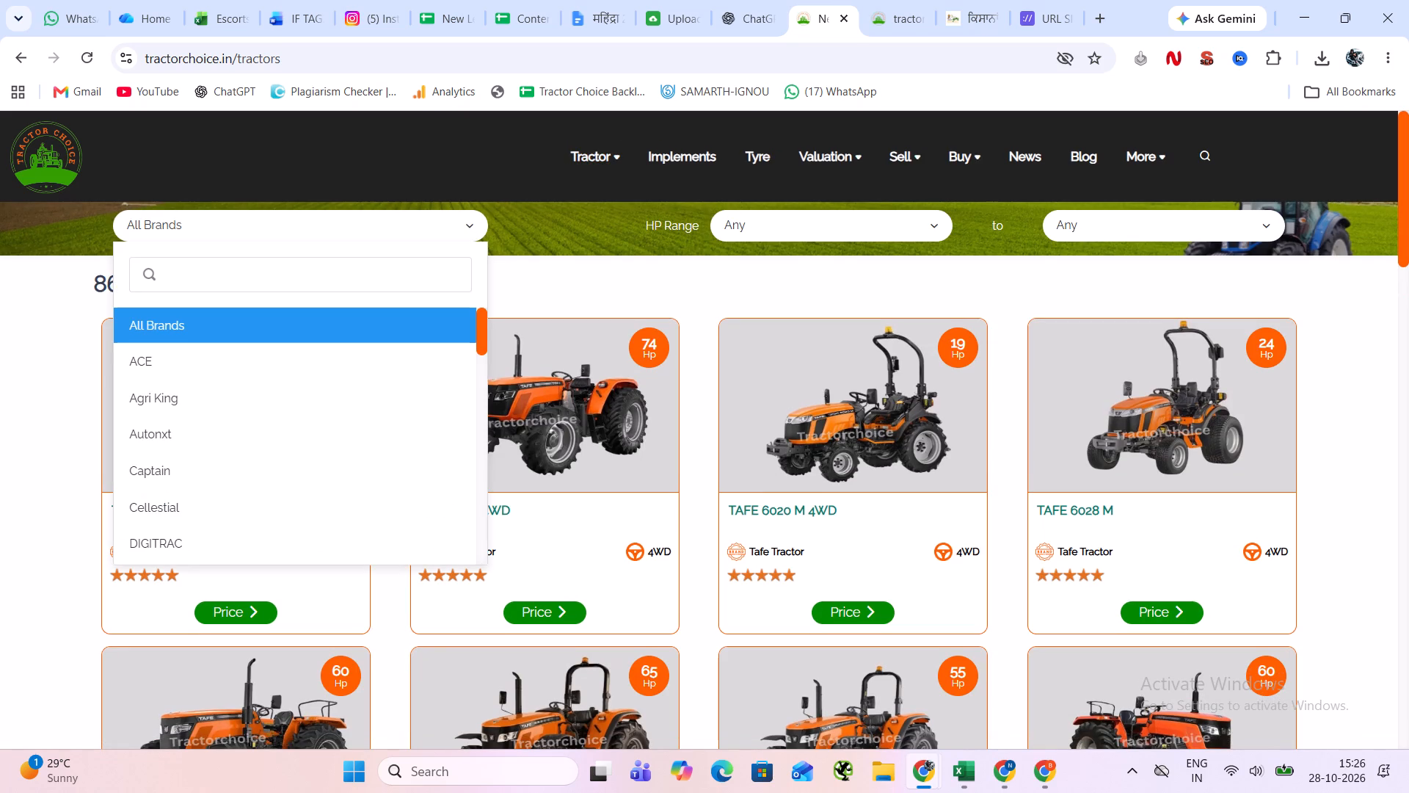
left_click(385, 279)
key("m")
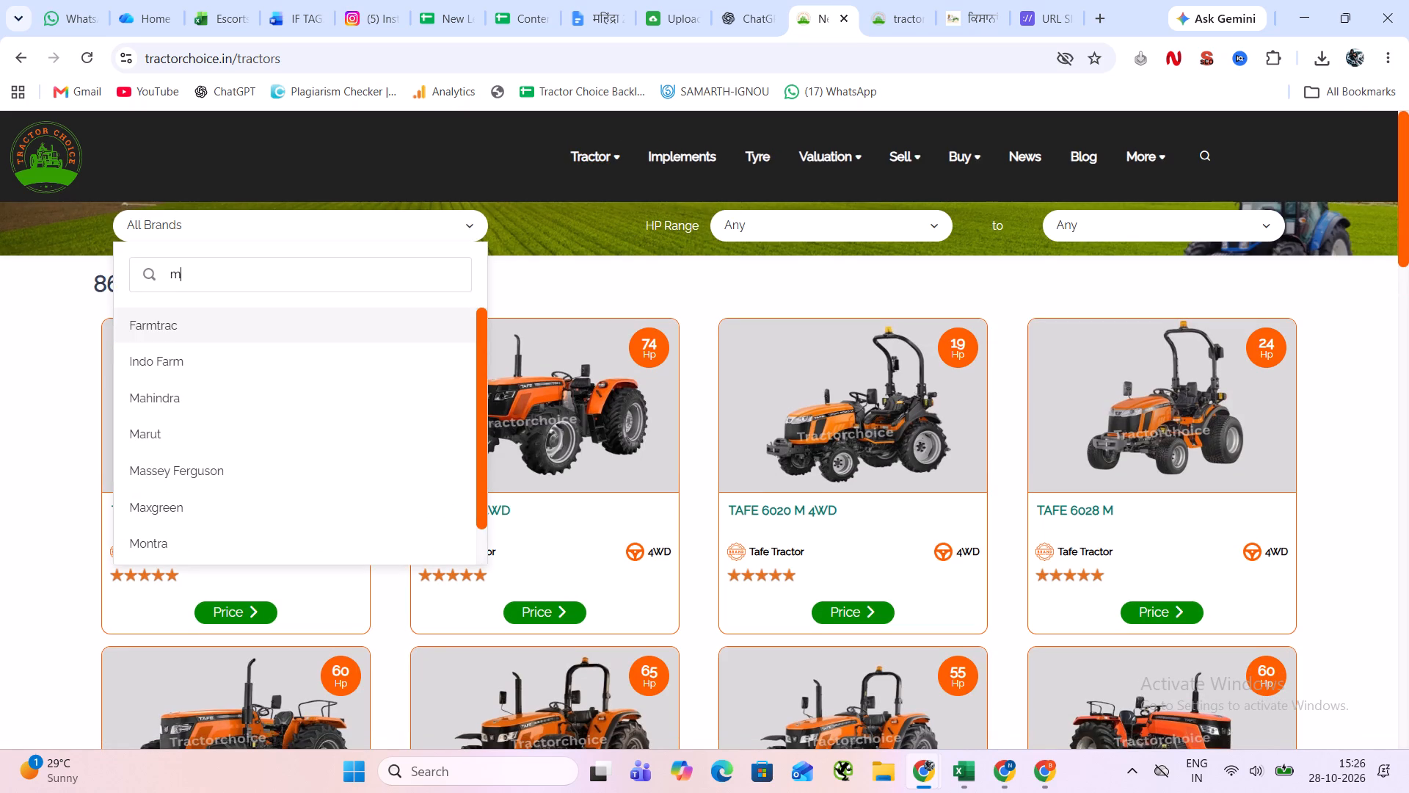
left_click(192, 390)
Copy the web address of the listing page filtered to Mahindra tractors.
triple_click(440, 63)
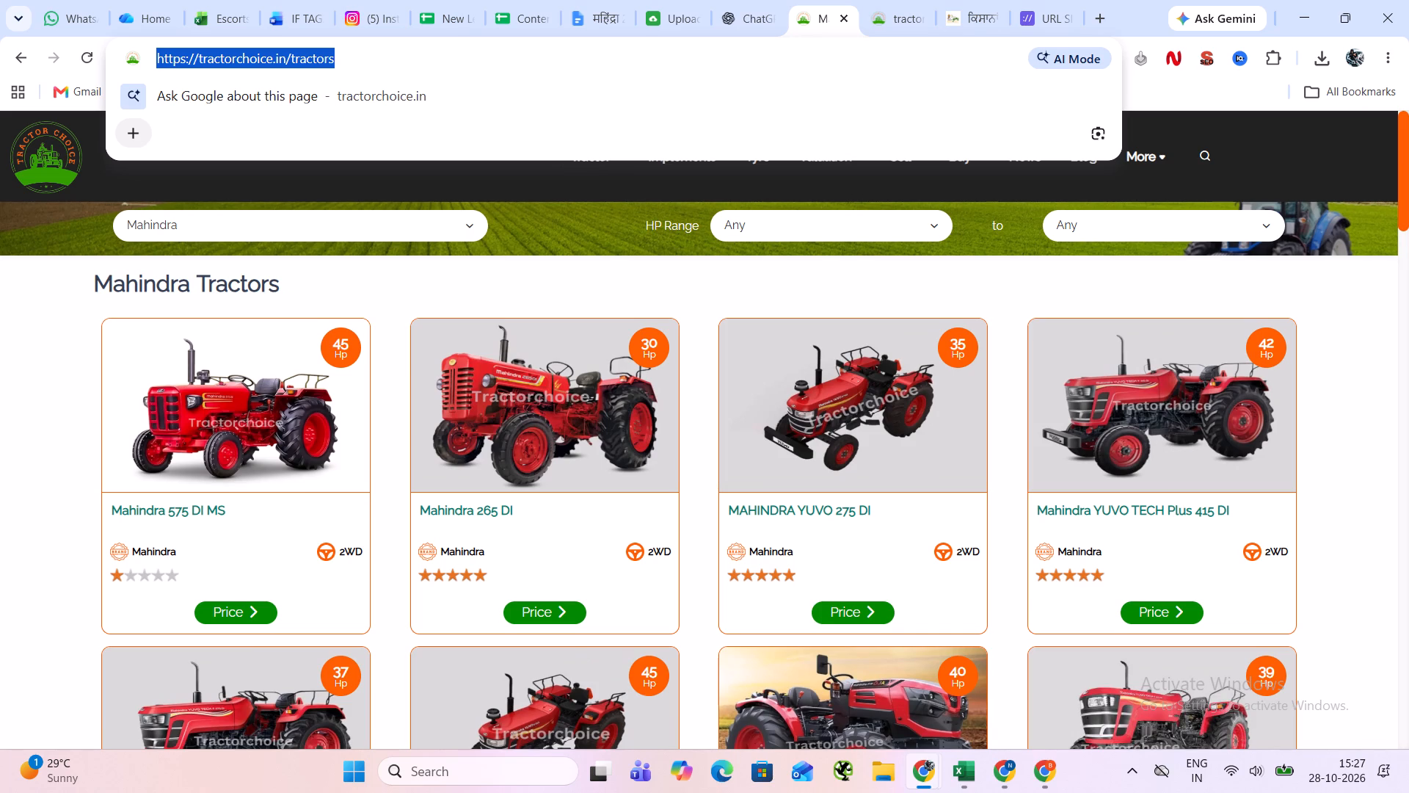
triple_click(555, 59)
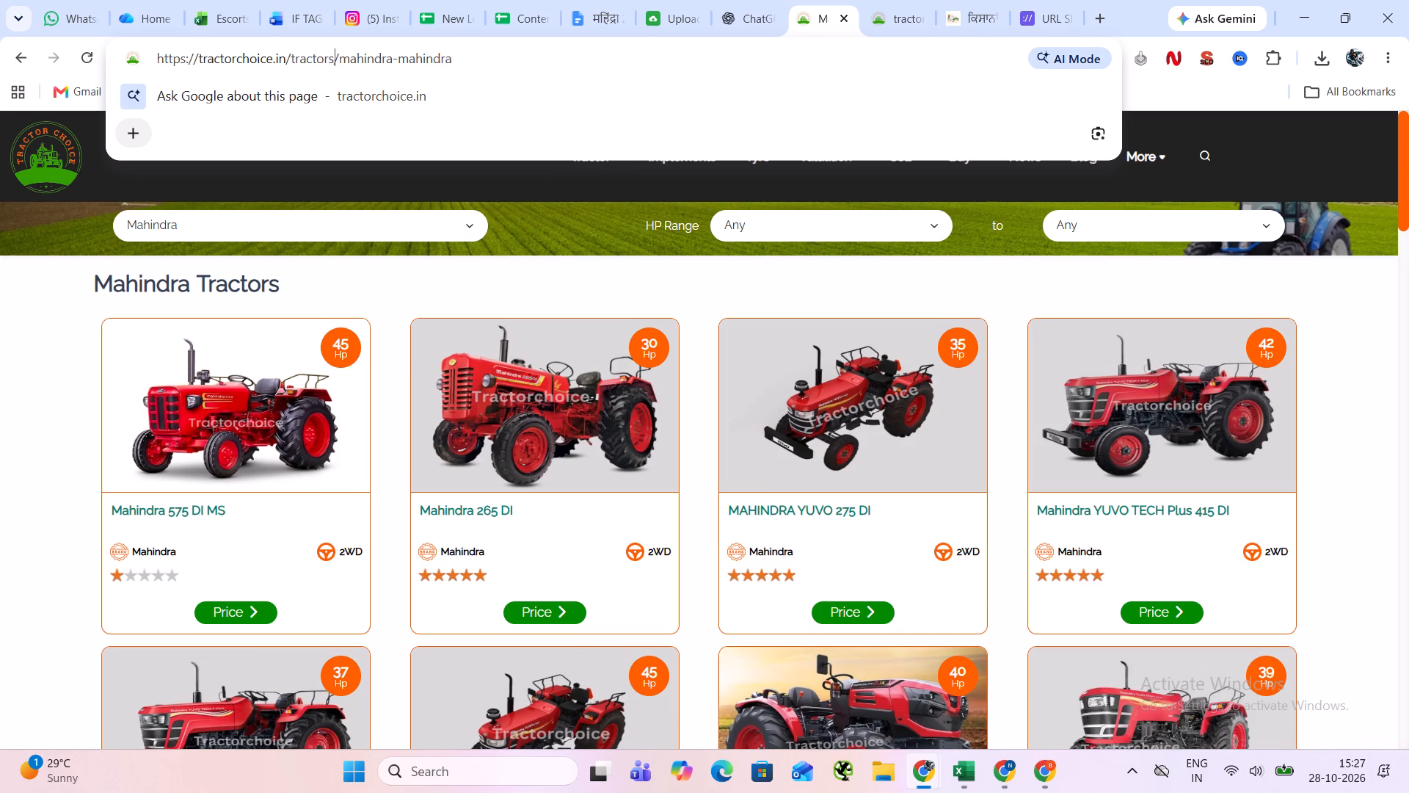
right_click(555, 59)
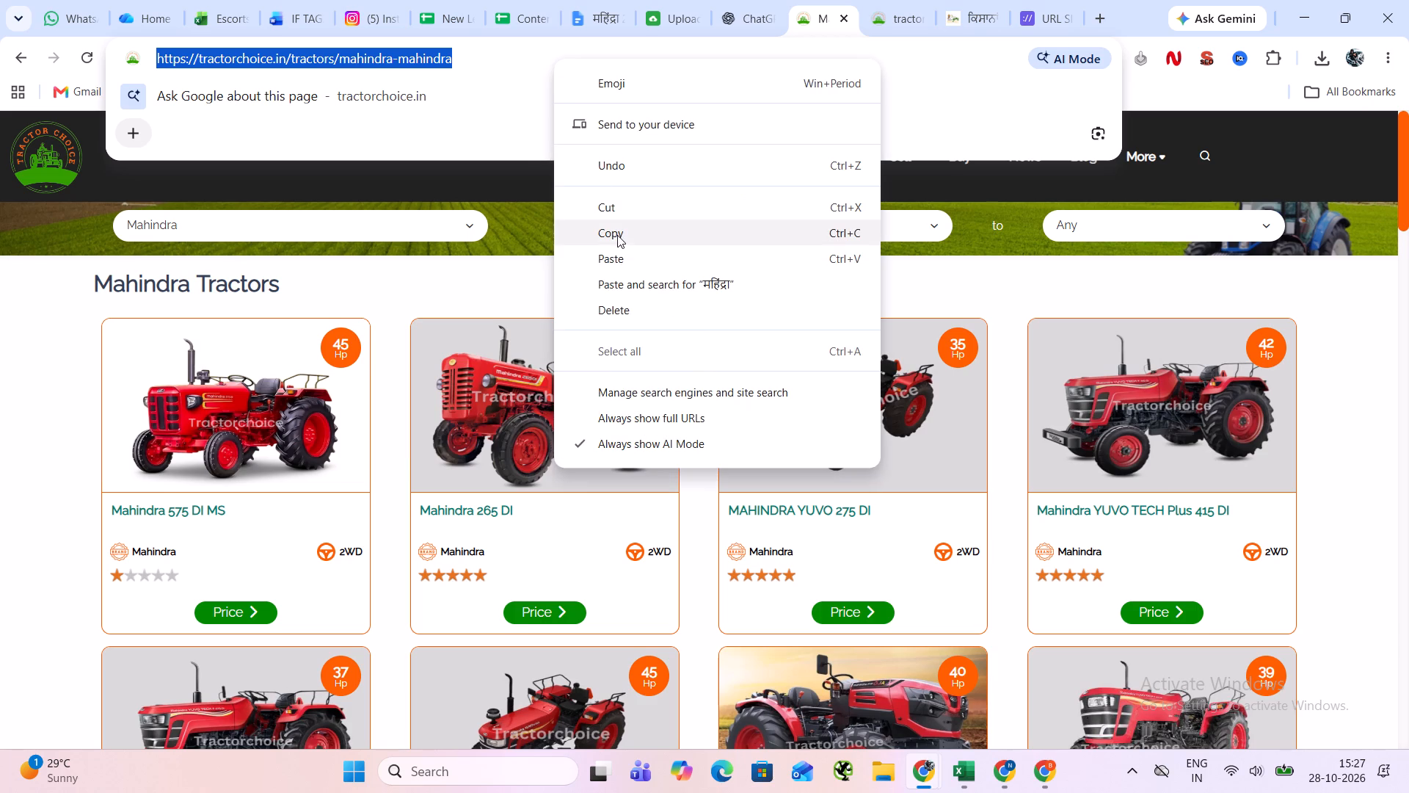
left_click(619, 235)
Switch to the already open URL slug generator page.
left_click(1025, 0)
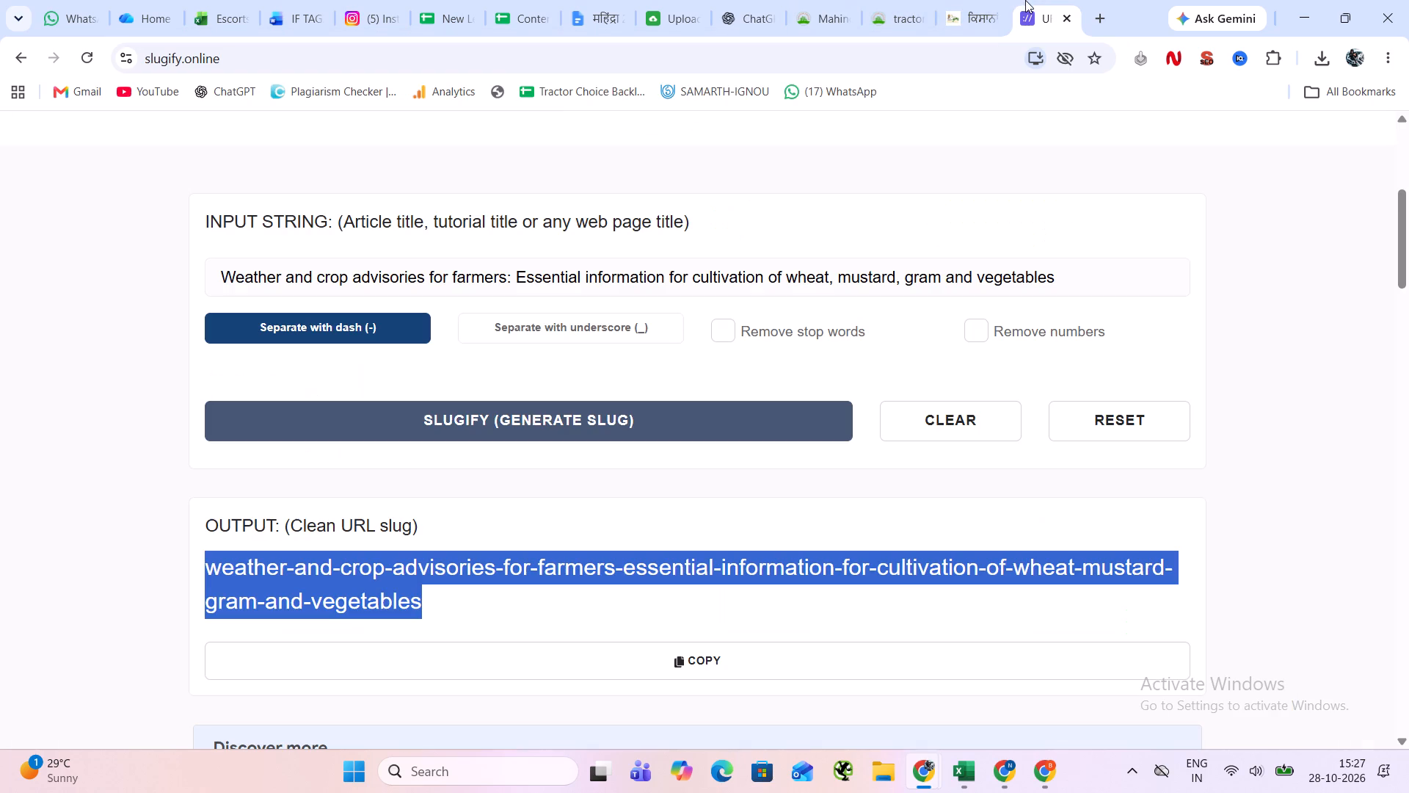
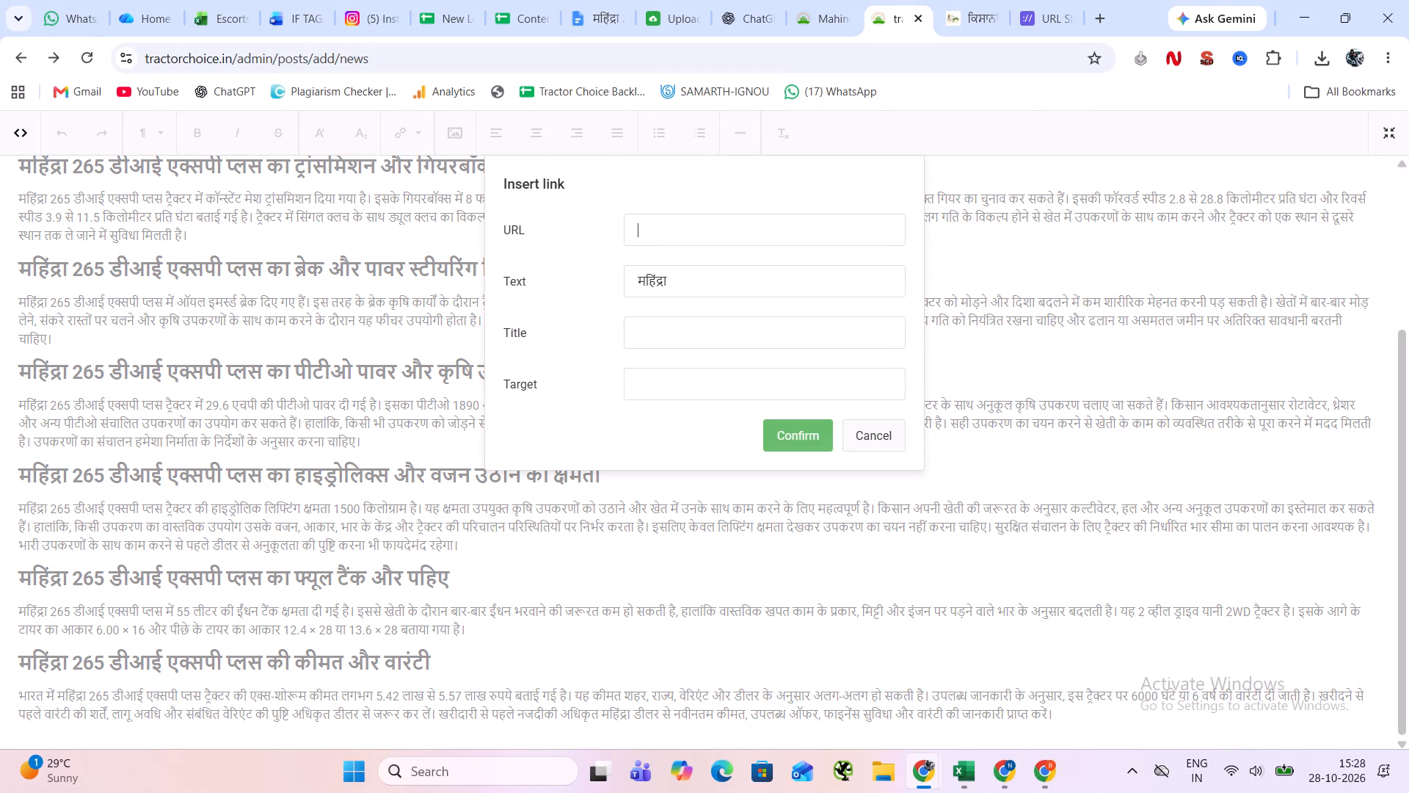
Start entering the URL in the link being inserted on the word "महिंद्रा" in the article's final paragraph.
left_click(665, 227)
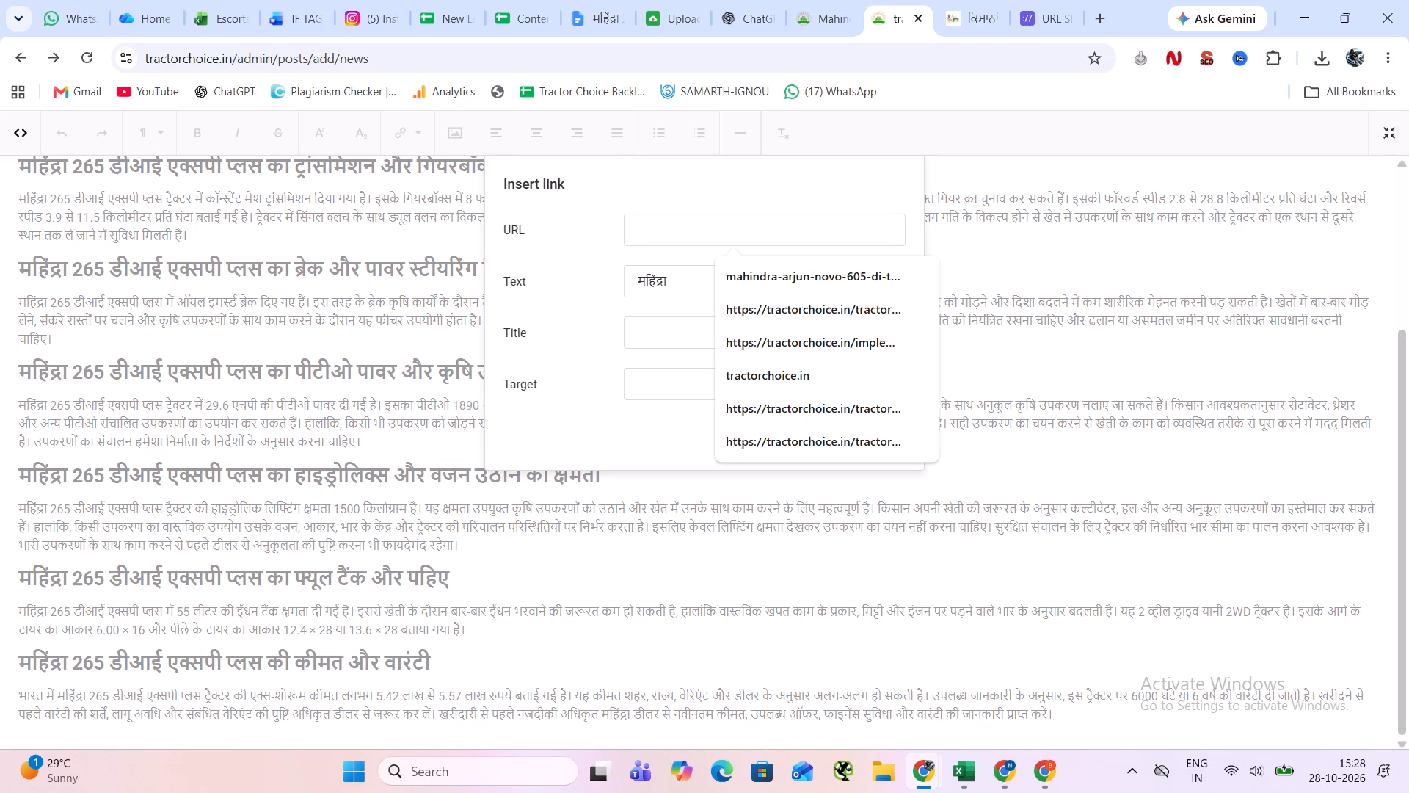
key("ctrl+v")
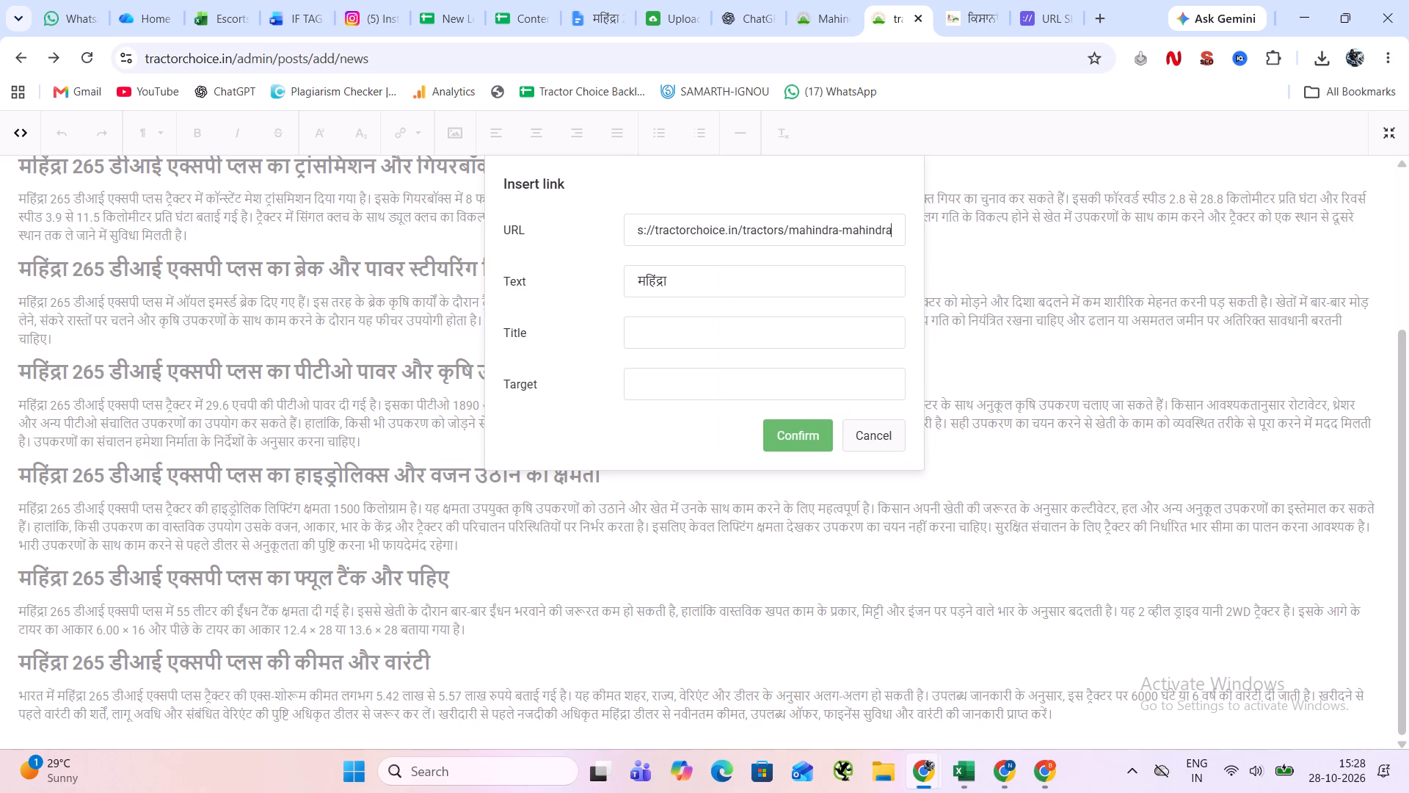
left_click(800, 435)
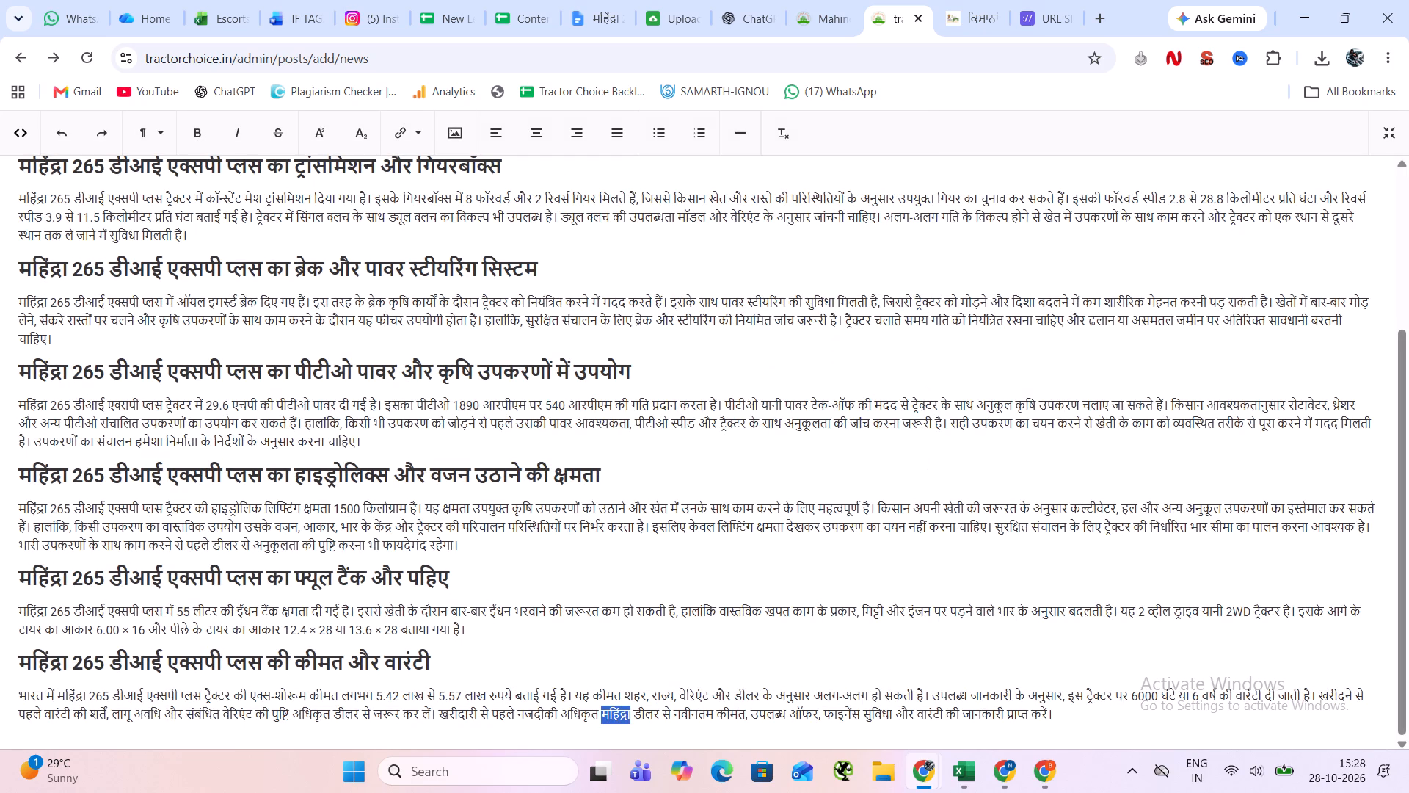
key("ctrl+b")
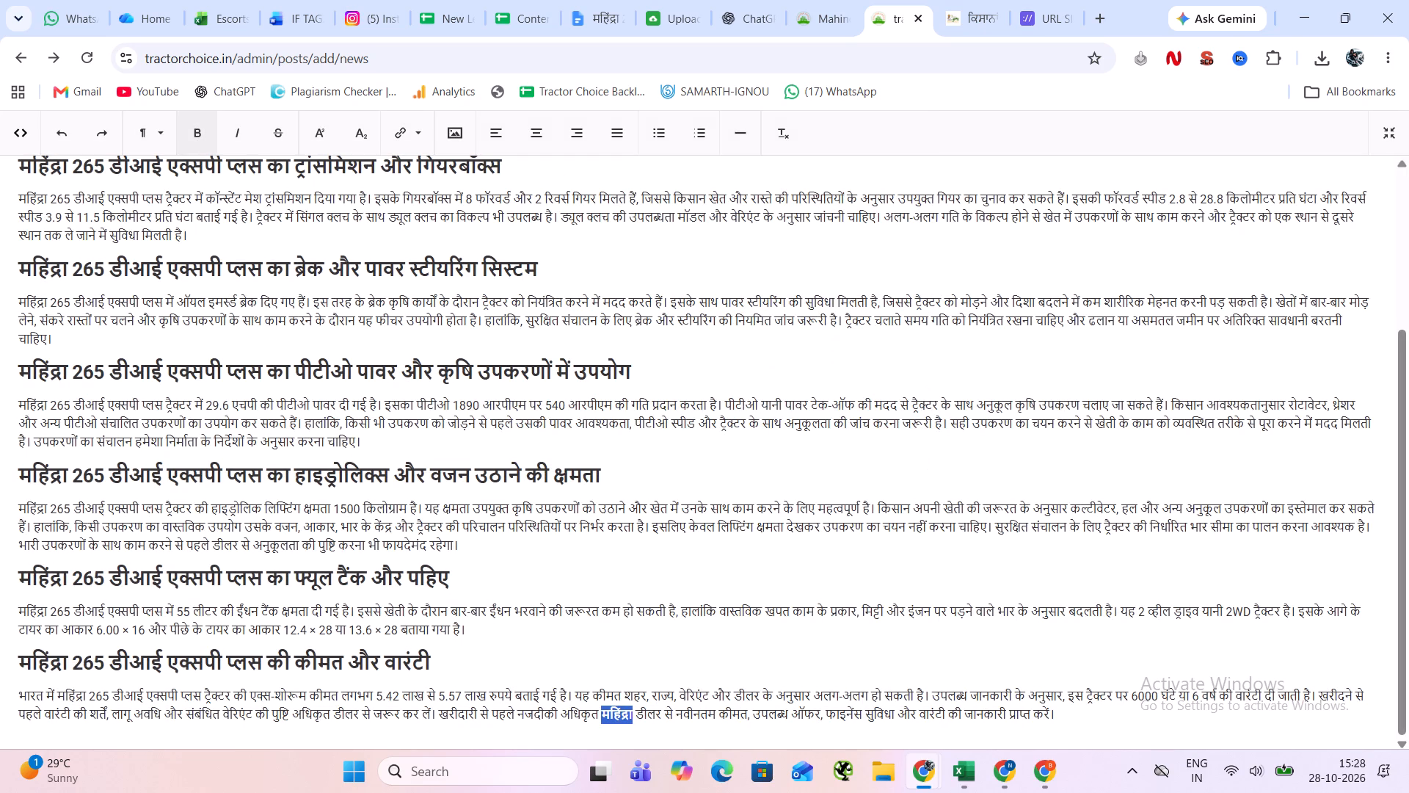
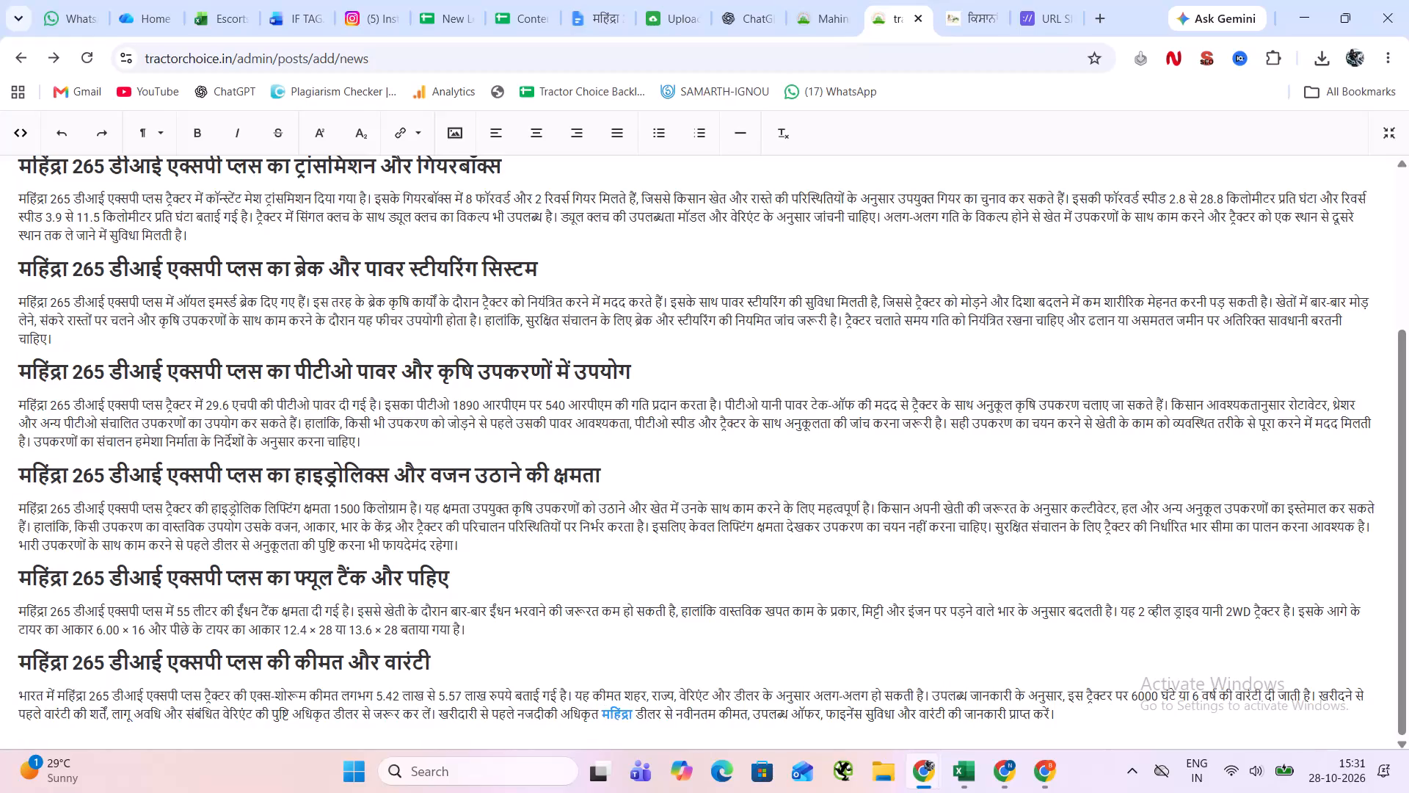
Add a new blank line after the final paragraph of the price and warranty section.
left_click(1080, 716)
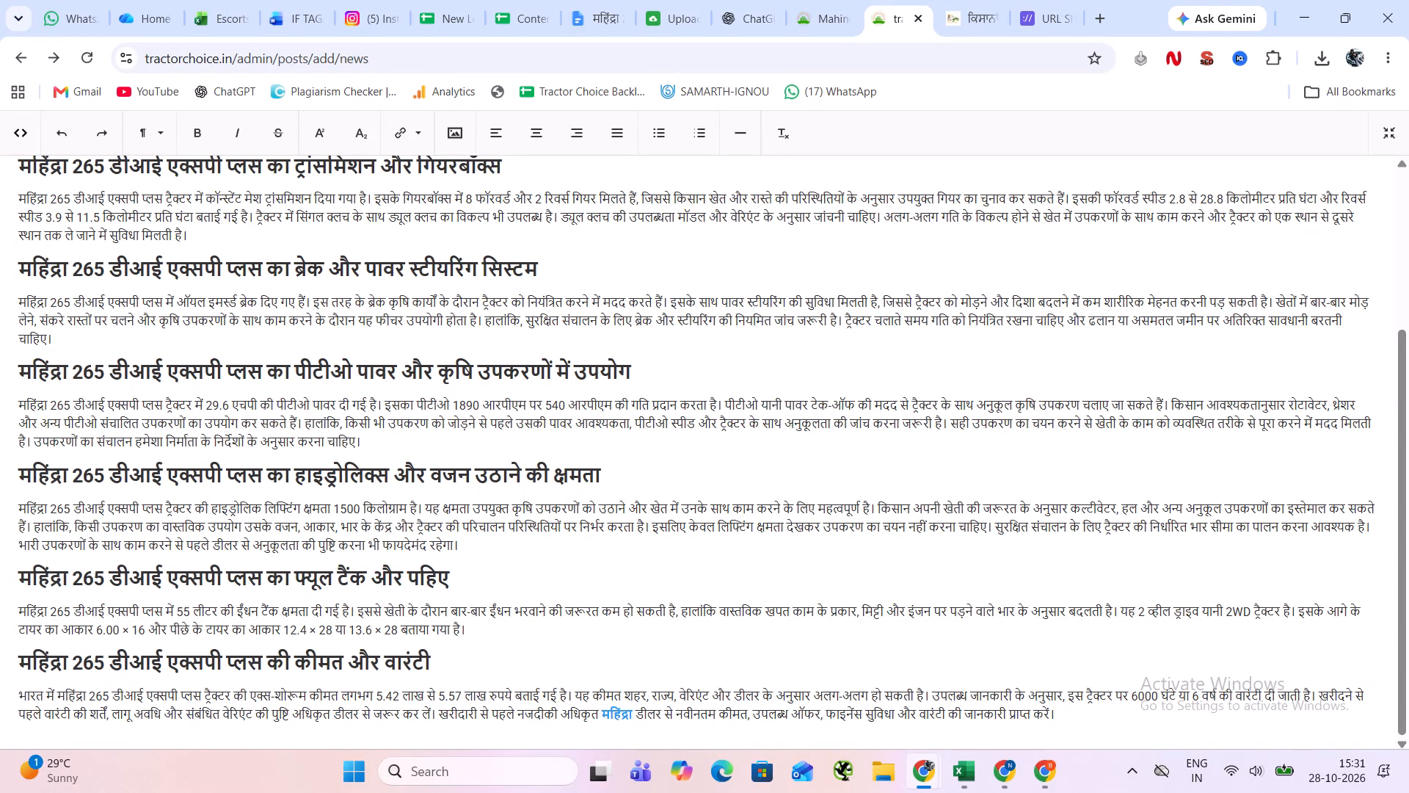
key("Return")
Bring up the admin post list in a separate tab and open the Massey Ferguson 241 DI vs Powertrac Euro 45 Plus 4WD blog's edit page.
left_click(10, 58, "ctrl")
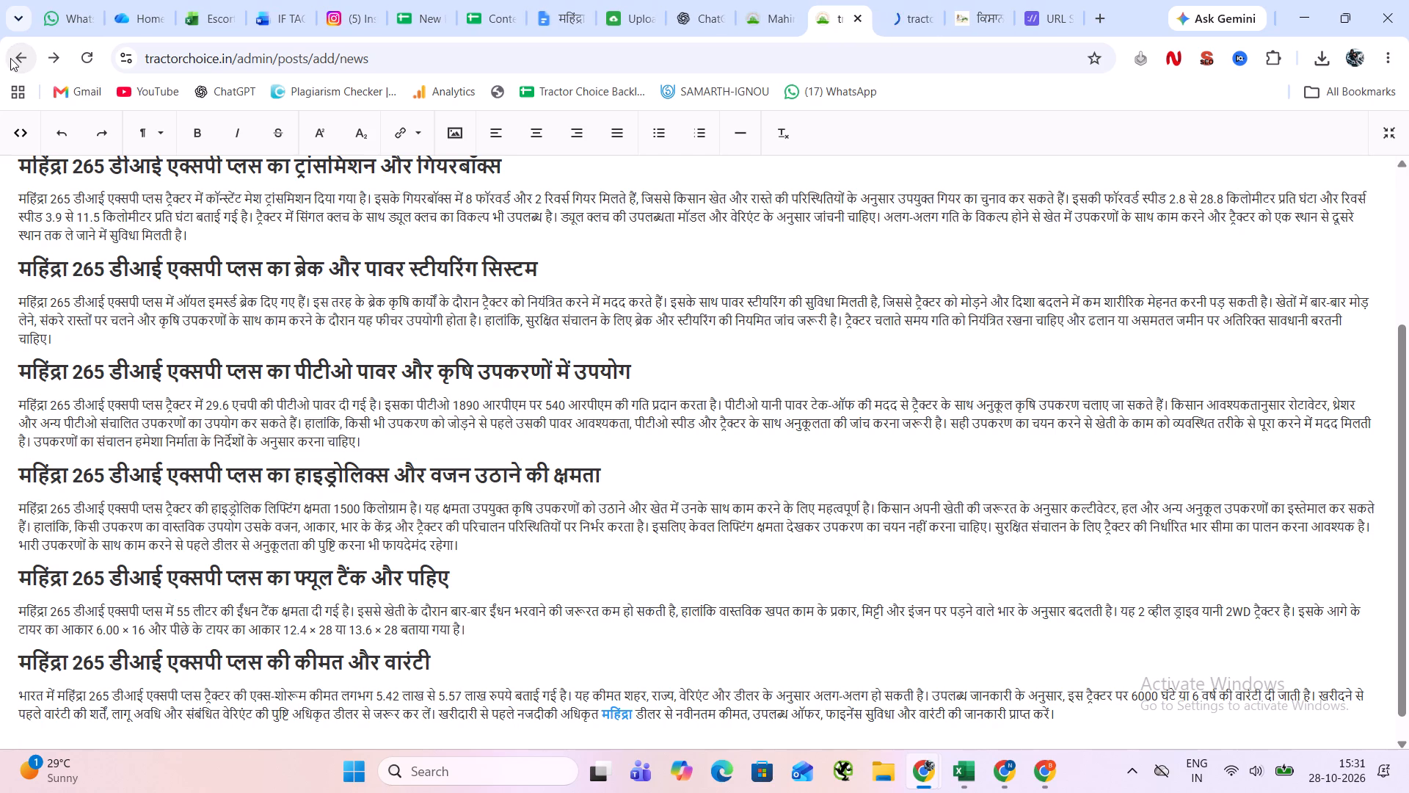
left_click(903, 1)
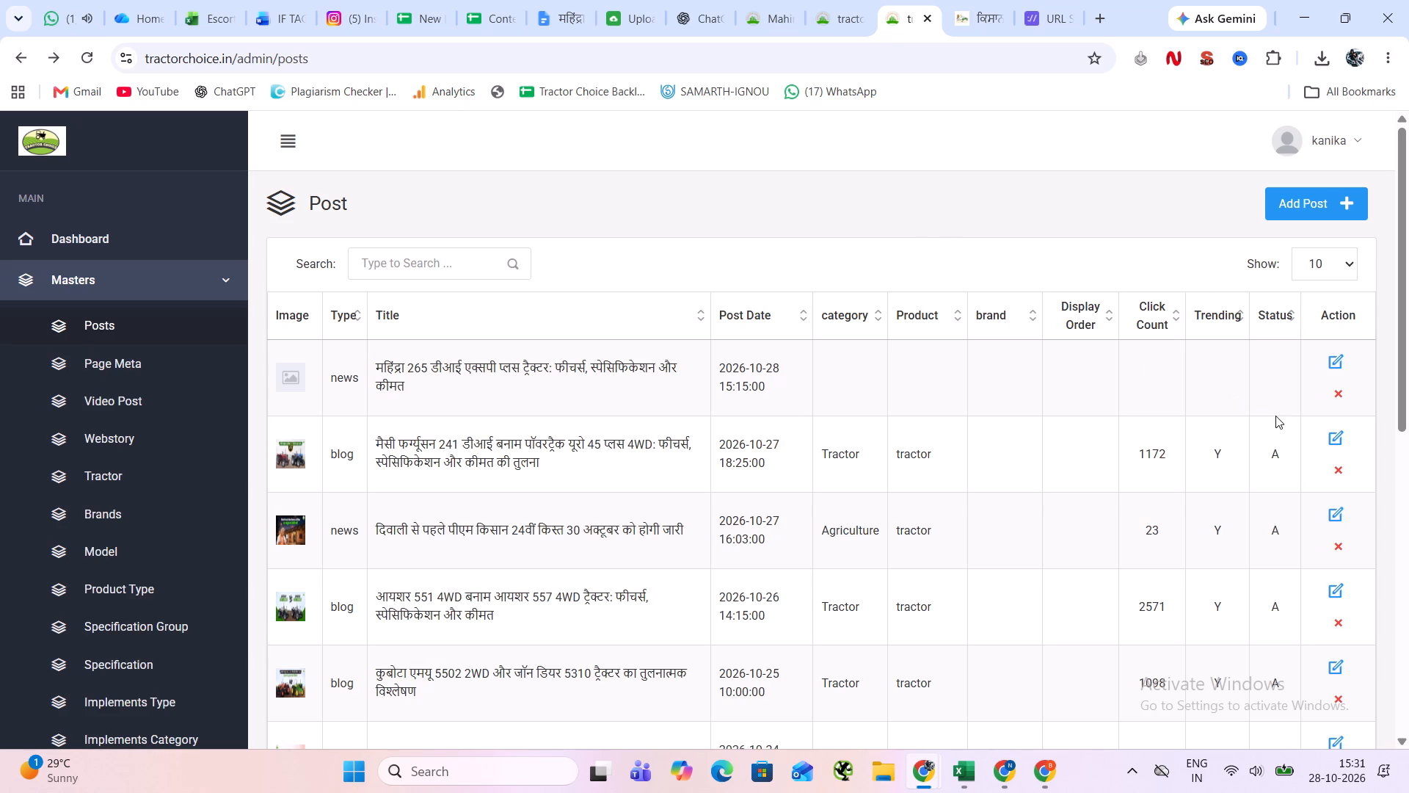
left_click(1333, 432, "ctrl")
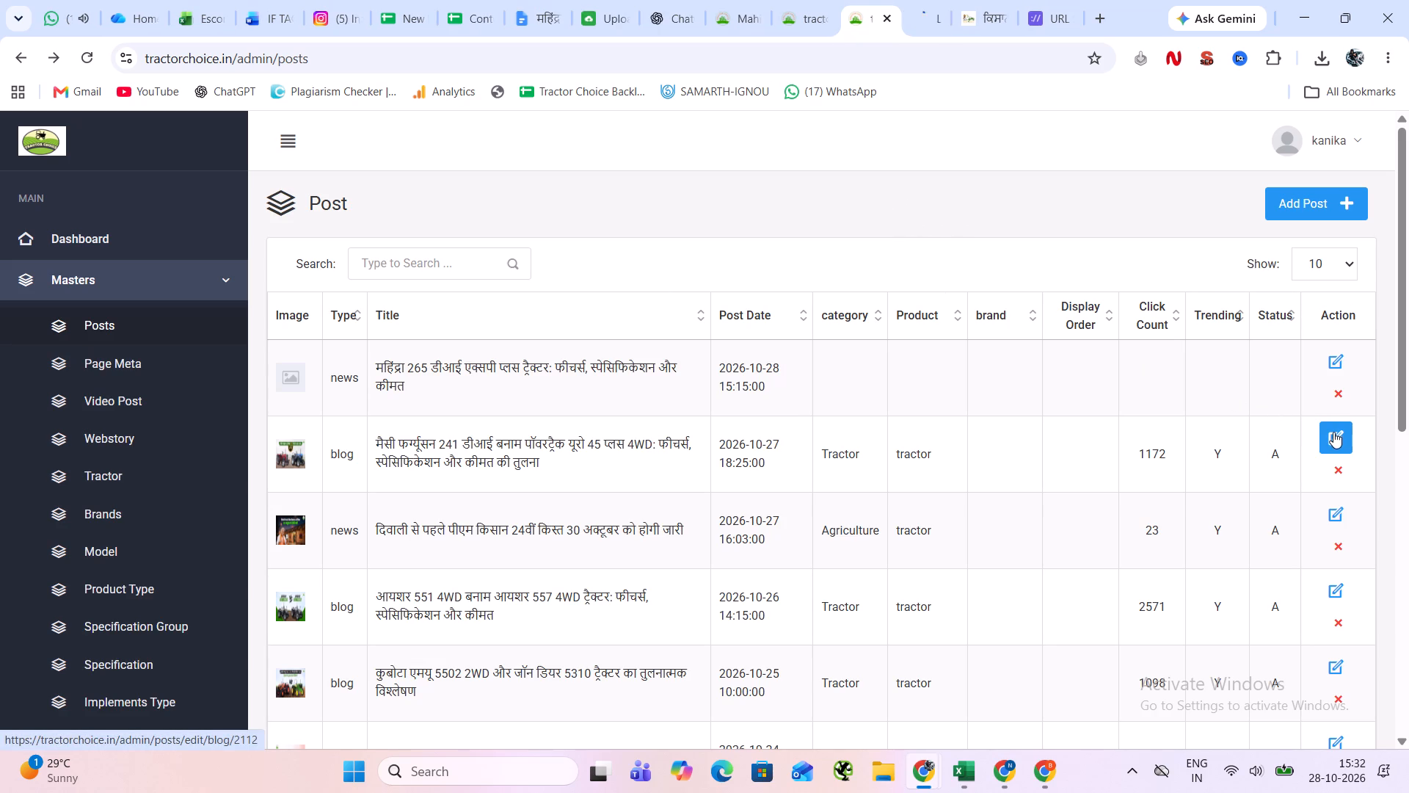
left_click(32, 3)
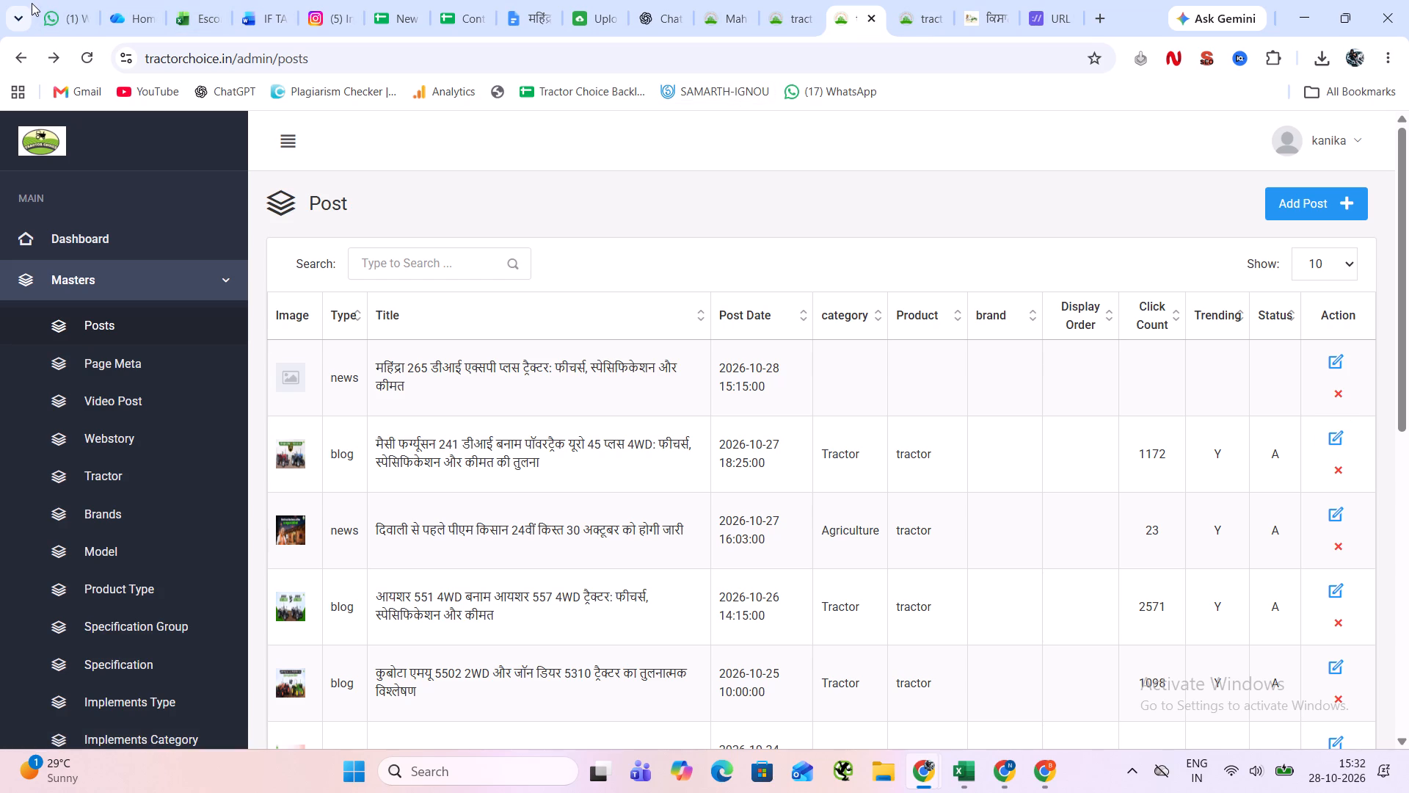